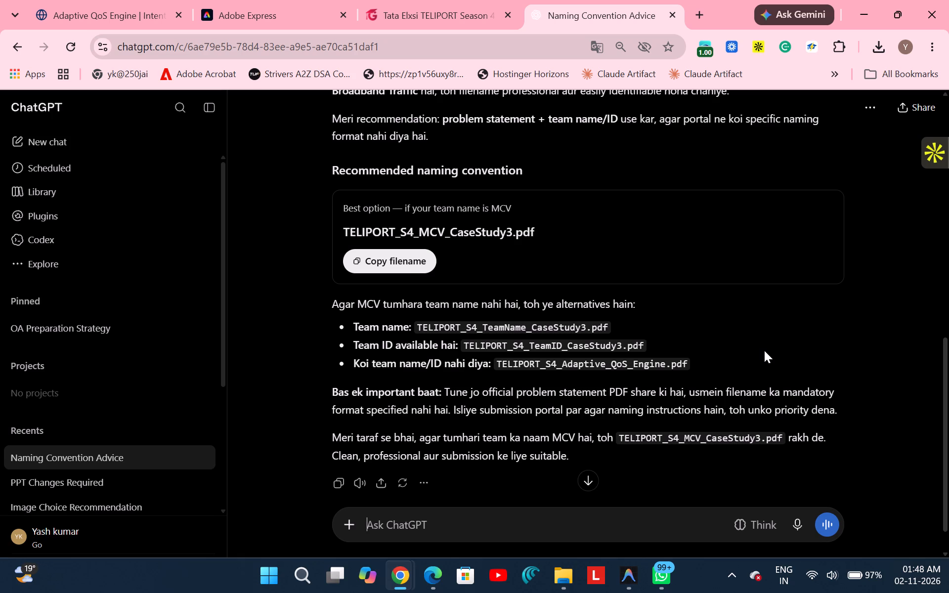
Review ChatGPT's reply and the sent prompt once more for the submission file naming advice.
scroll(764, 350, "down", 2)
scroll(764, 350, "up", 6)
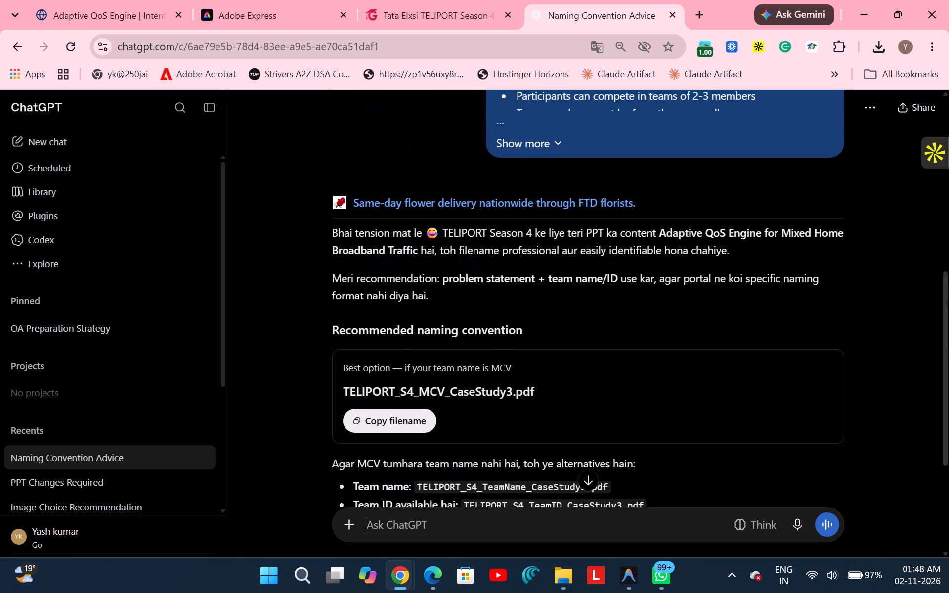
scroll(764, 350, "up", 3)
Check the Contacts, Rewards and About Host sections of the Tata Elxsi TELIPORT Season 4 page on Grad Partners.
left_click(451, 0)
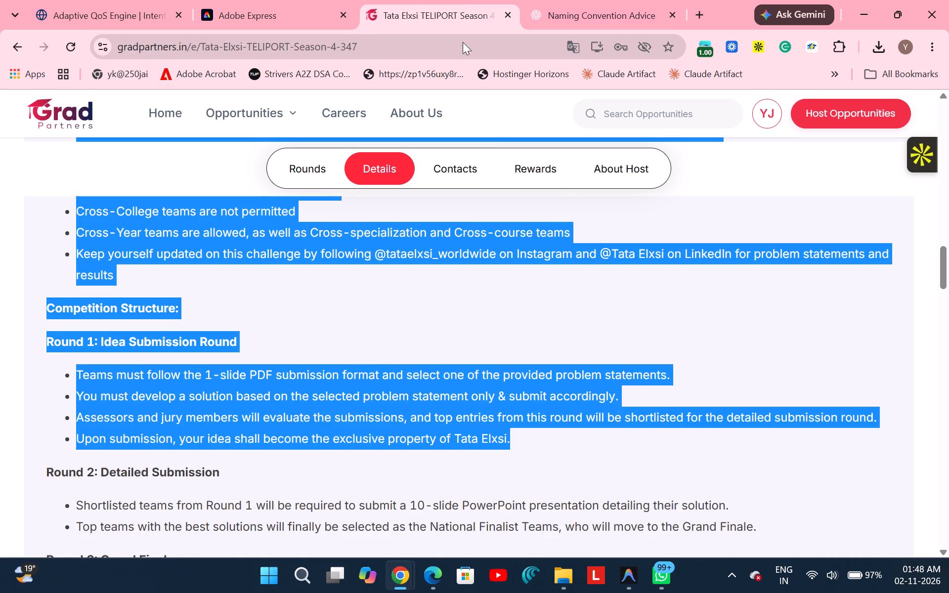
left_click(678, 229)
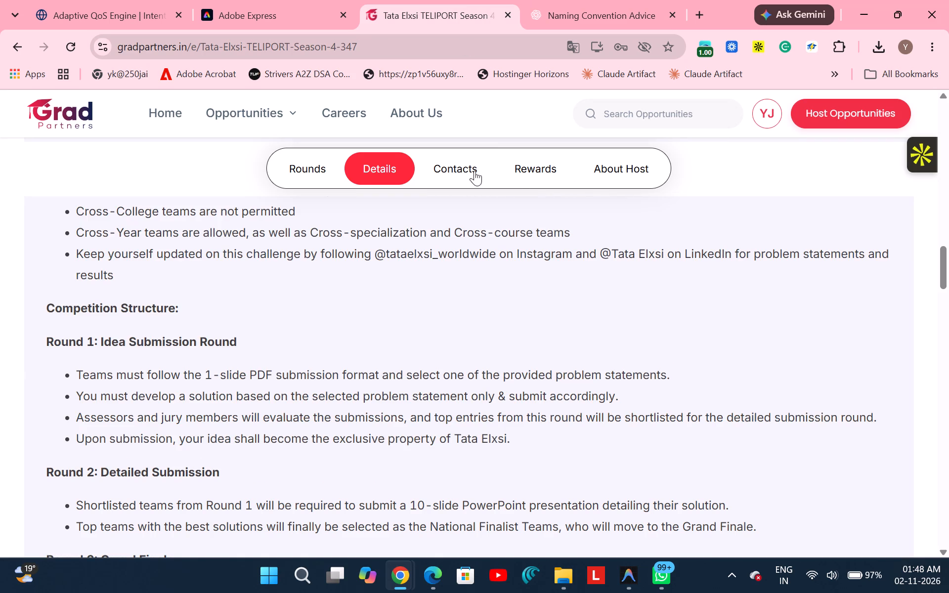
left_click(456, 172)
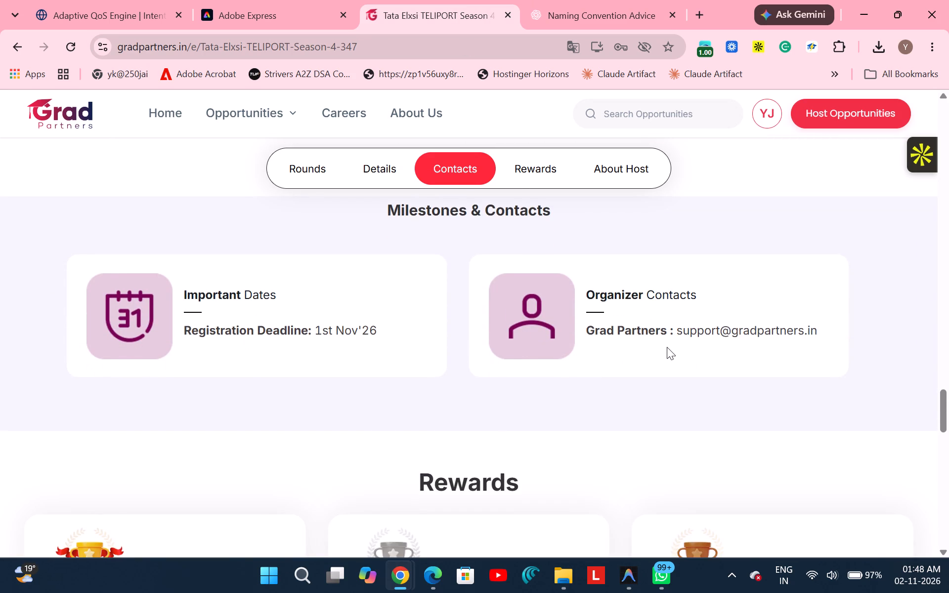
scroll(667, 347, "down", 2)
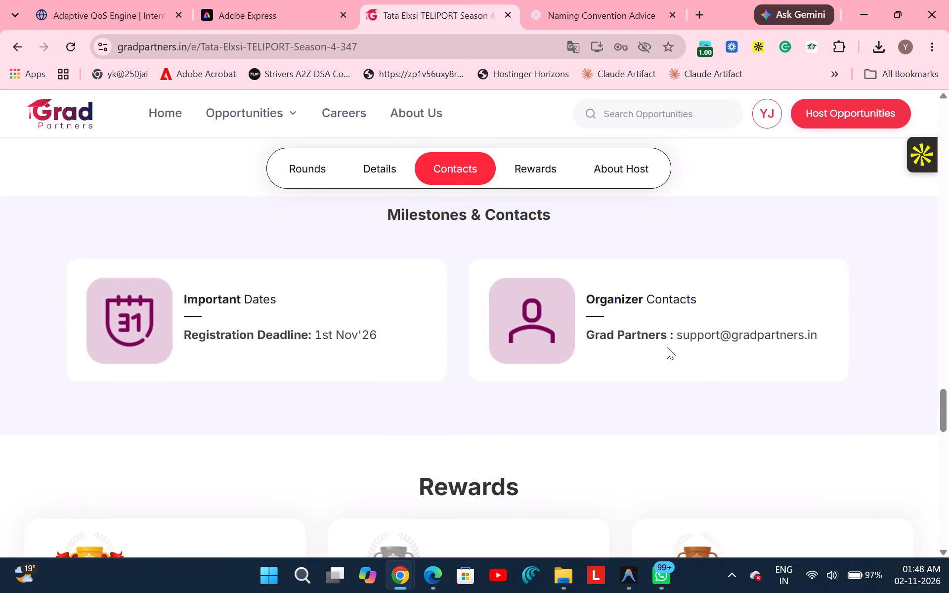
scroll(667, 347, "down", 6)
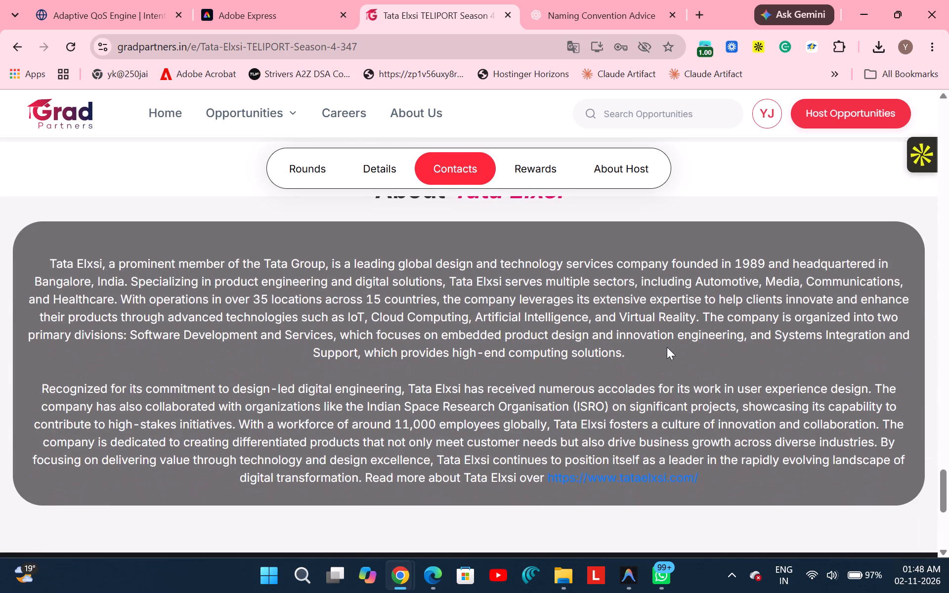
scroll(667, 347, "down", 3)
scroll(667, 347, "up", 3)
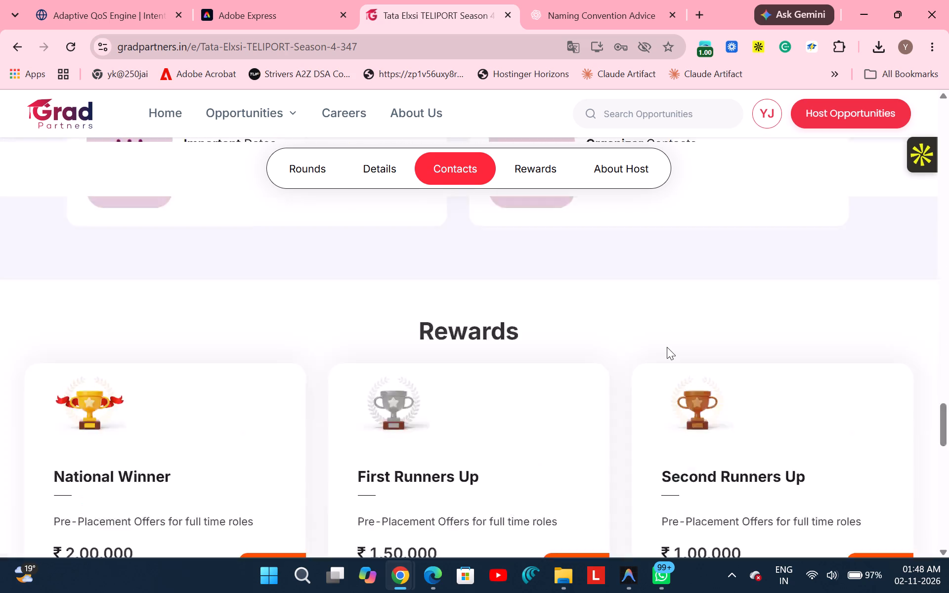
scroll(667, 347, "up", 8)
Return to the Naming Convention Advice chat and open a new browser tab.
left_click(619, 0)
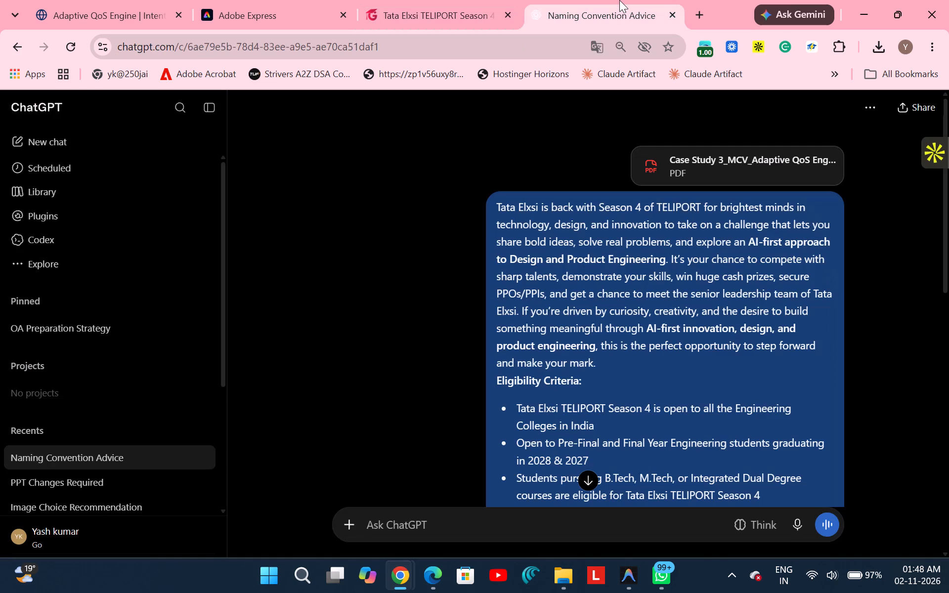
left_click(690, 11)
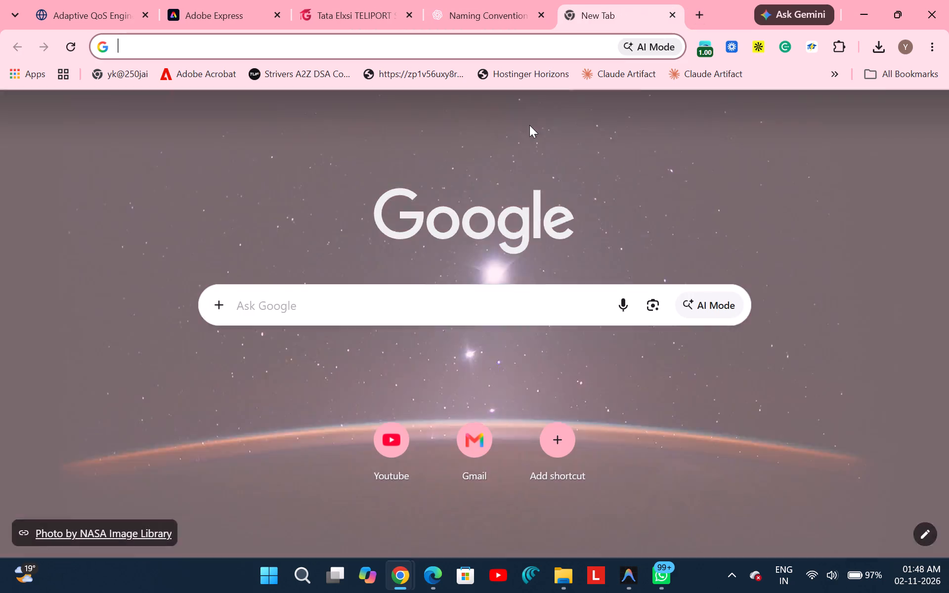
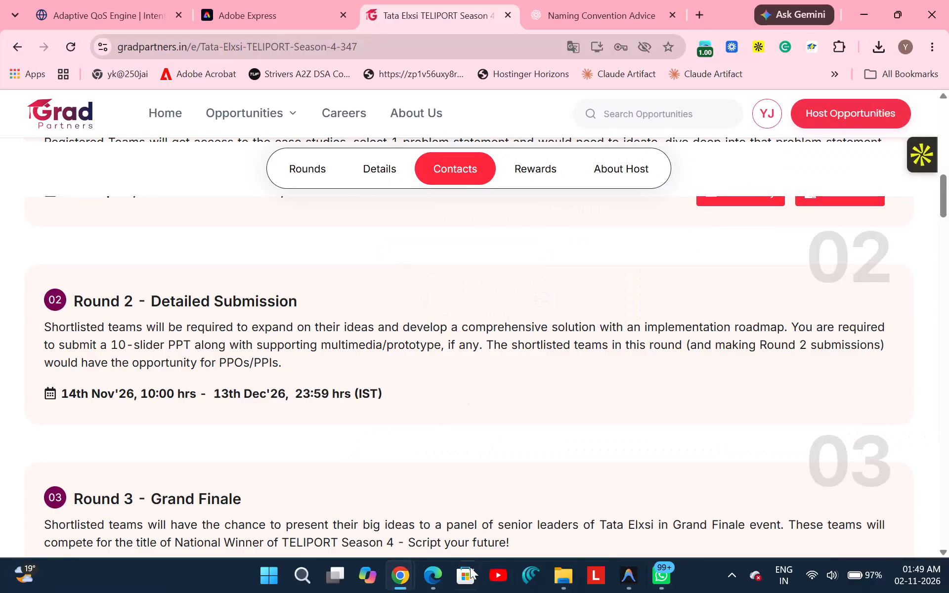
Switch to File Explorer, open the Downloads folder and select today's Quantum Potters_Chandigarh University PDF.
left_click(563, 577)
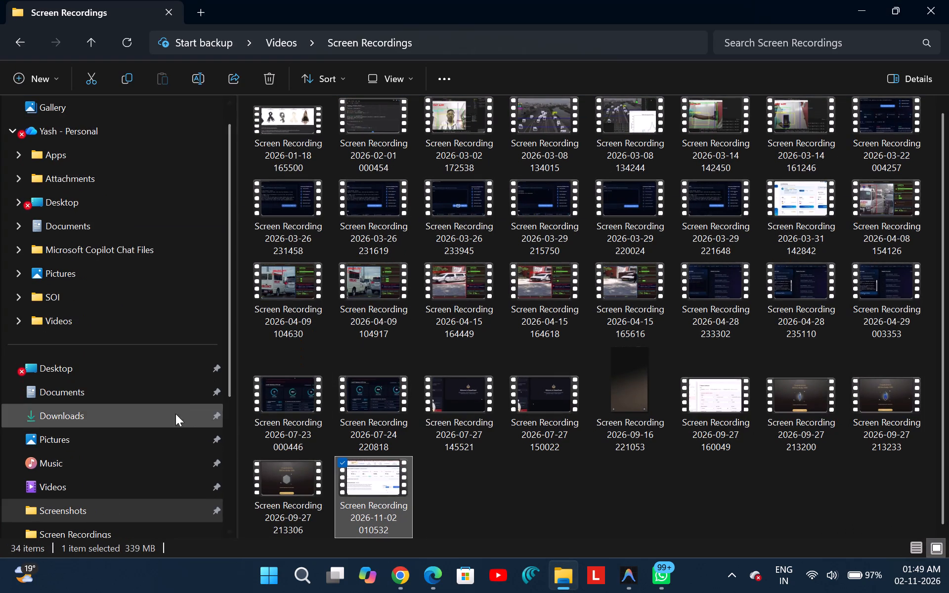
left_click(93, 417)
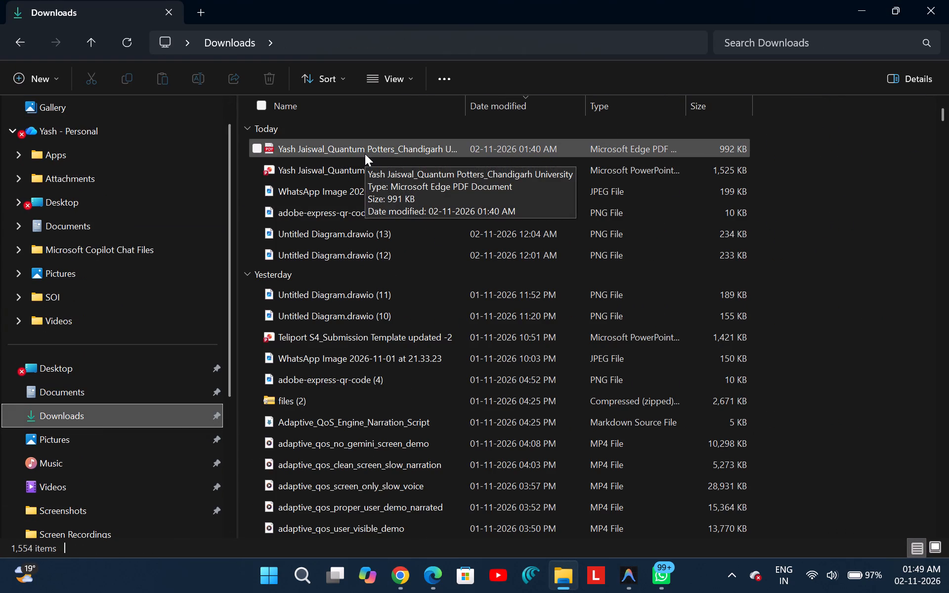
left_click(329, 149)
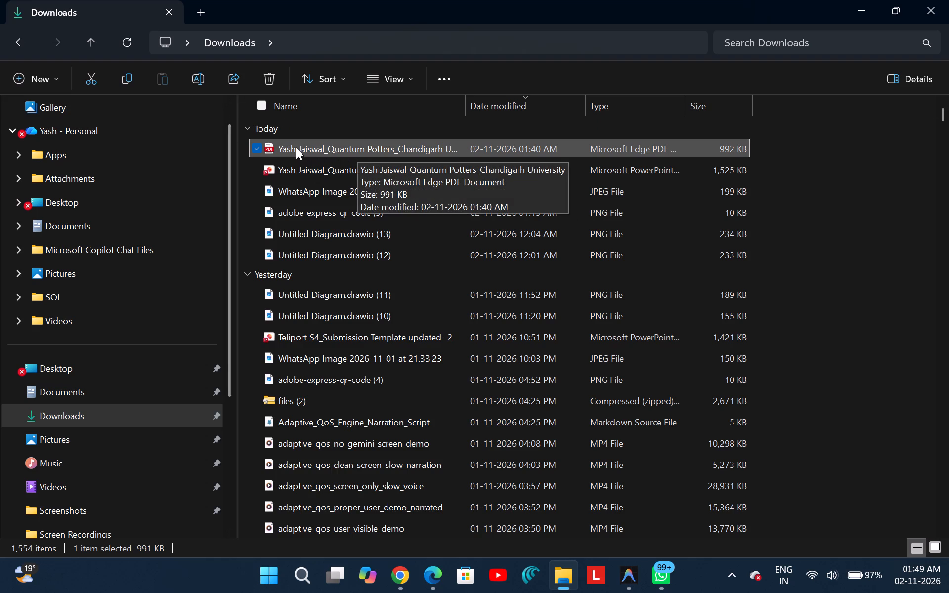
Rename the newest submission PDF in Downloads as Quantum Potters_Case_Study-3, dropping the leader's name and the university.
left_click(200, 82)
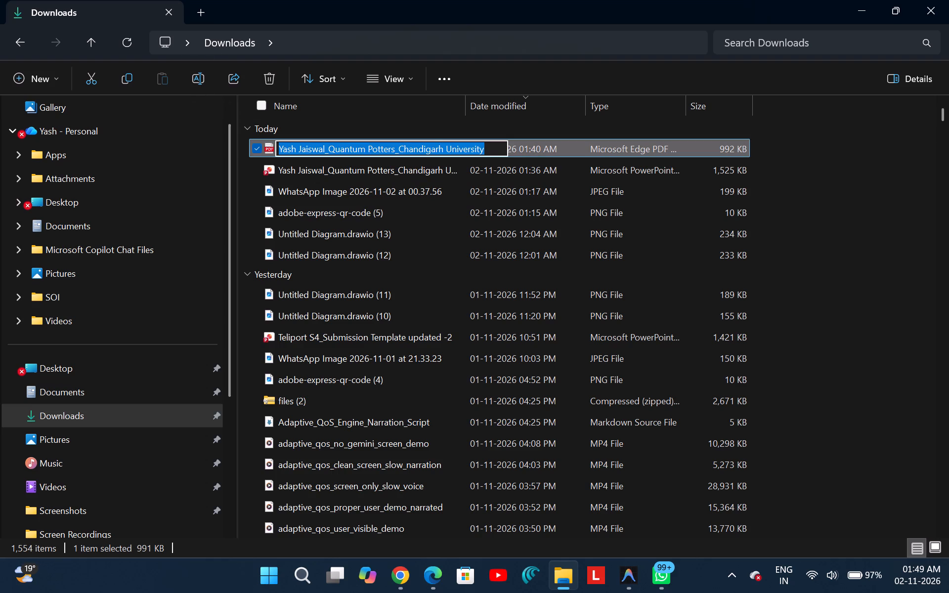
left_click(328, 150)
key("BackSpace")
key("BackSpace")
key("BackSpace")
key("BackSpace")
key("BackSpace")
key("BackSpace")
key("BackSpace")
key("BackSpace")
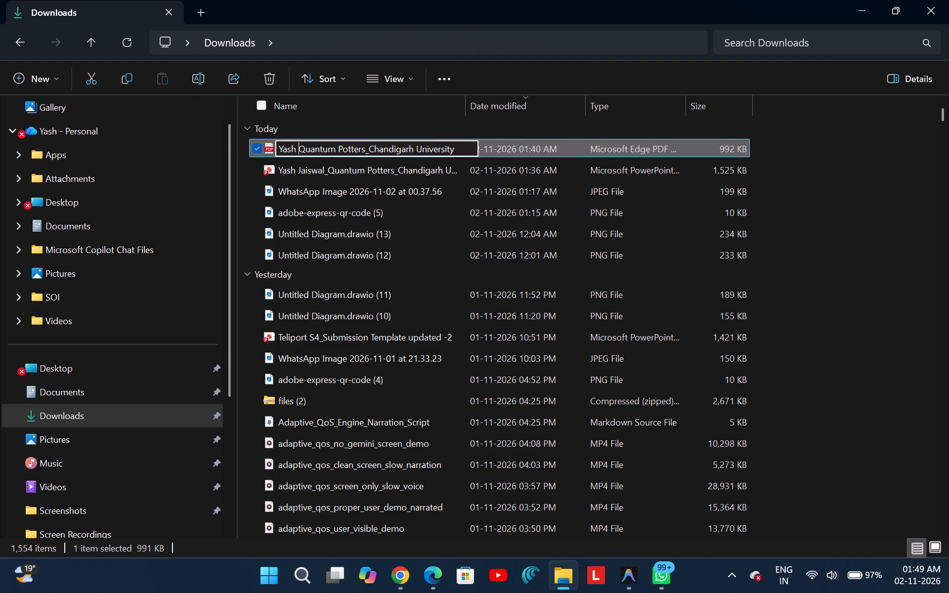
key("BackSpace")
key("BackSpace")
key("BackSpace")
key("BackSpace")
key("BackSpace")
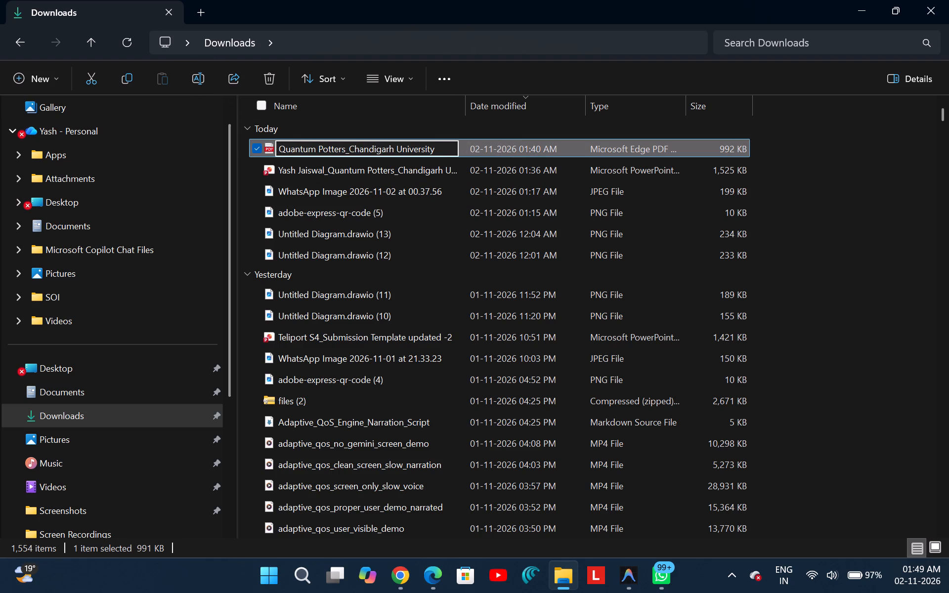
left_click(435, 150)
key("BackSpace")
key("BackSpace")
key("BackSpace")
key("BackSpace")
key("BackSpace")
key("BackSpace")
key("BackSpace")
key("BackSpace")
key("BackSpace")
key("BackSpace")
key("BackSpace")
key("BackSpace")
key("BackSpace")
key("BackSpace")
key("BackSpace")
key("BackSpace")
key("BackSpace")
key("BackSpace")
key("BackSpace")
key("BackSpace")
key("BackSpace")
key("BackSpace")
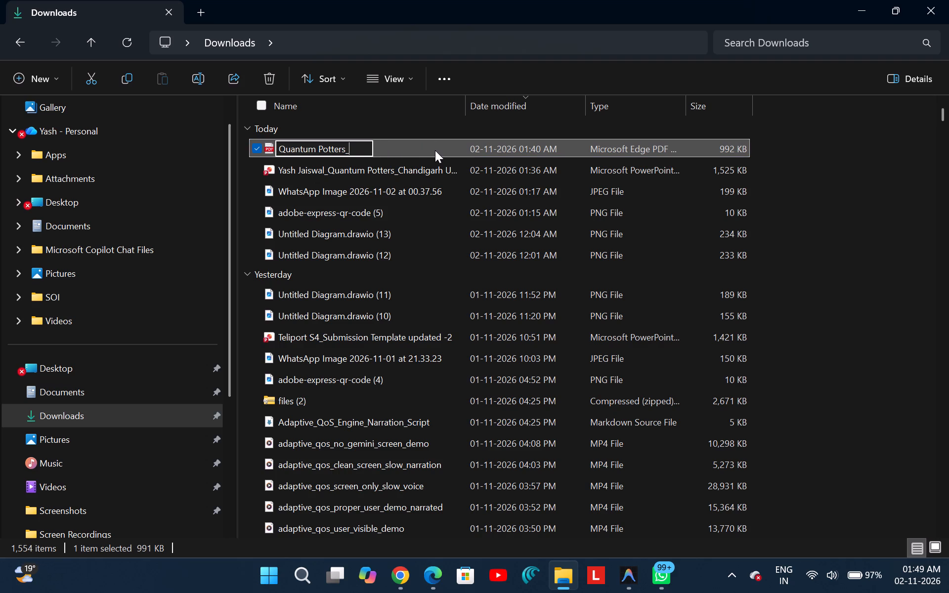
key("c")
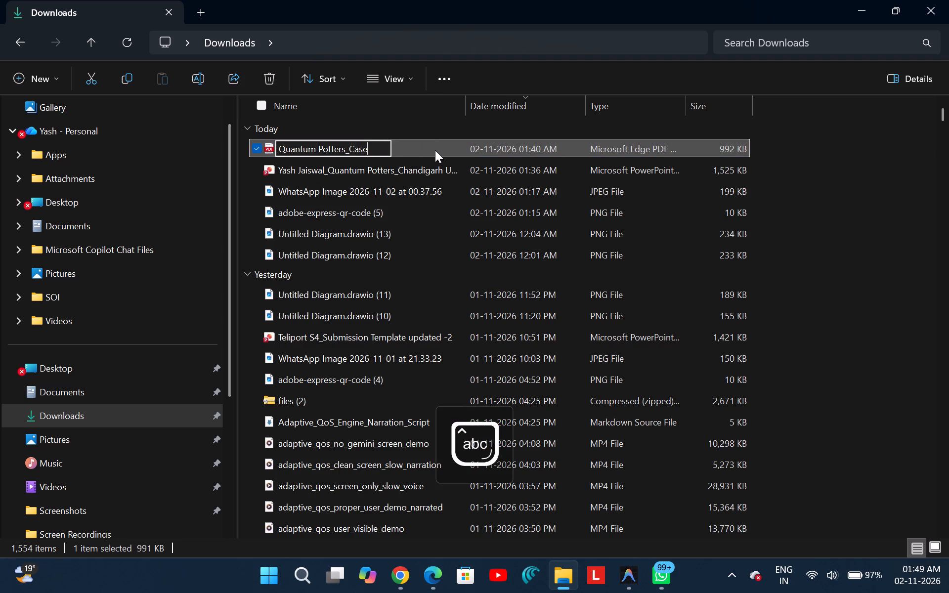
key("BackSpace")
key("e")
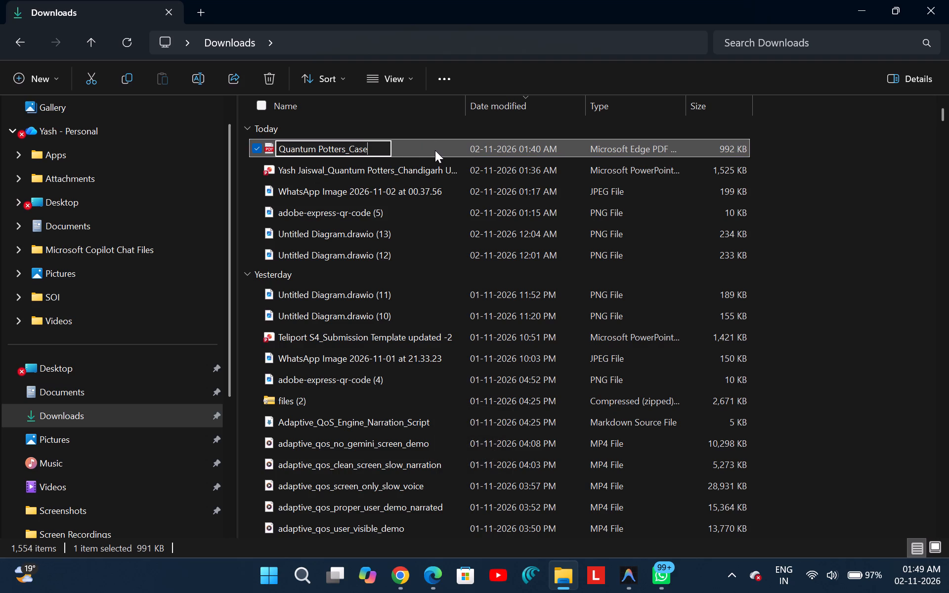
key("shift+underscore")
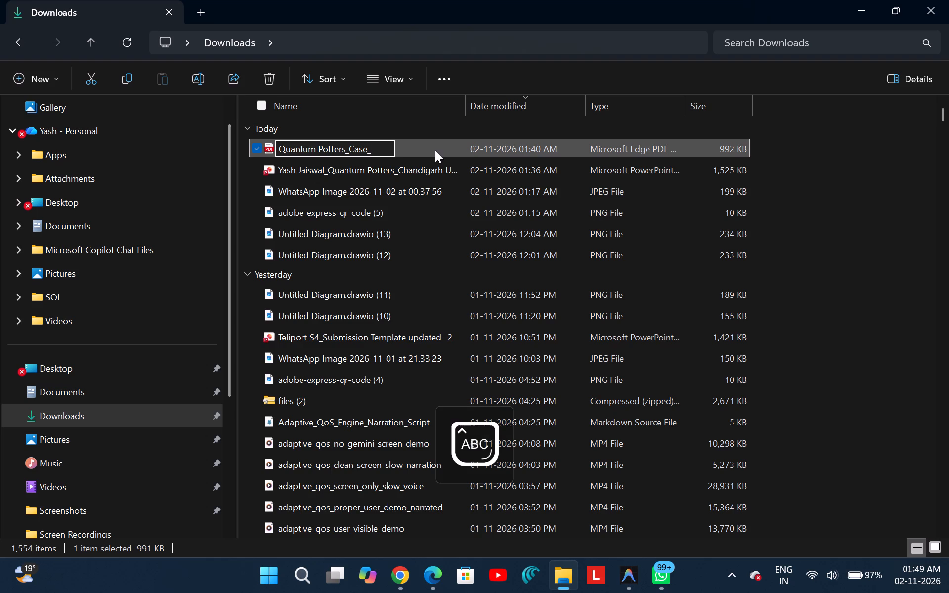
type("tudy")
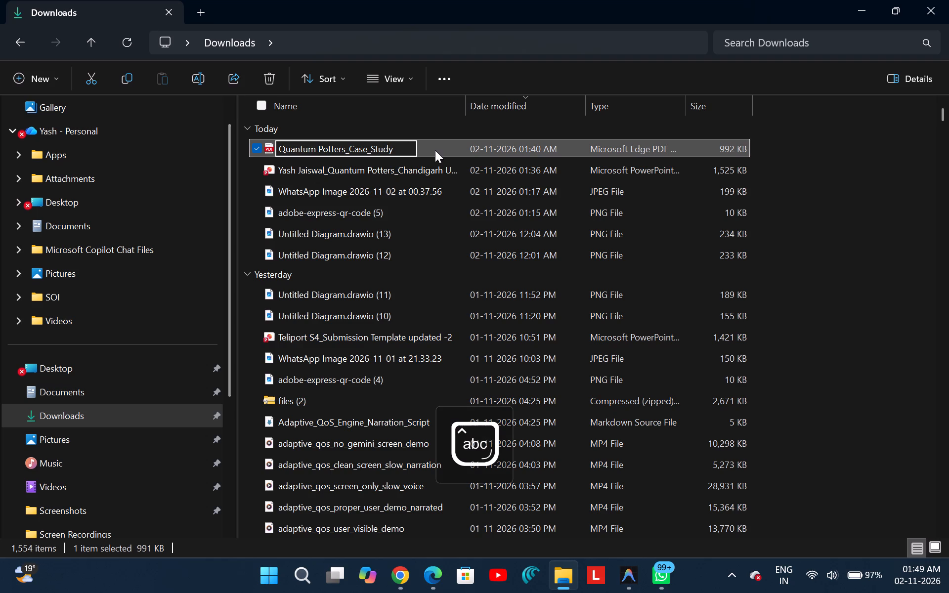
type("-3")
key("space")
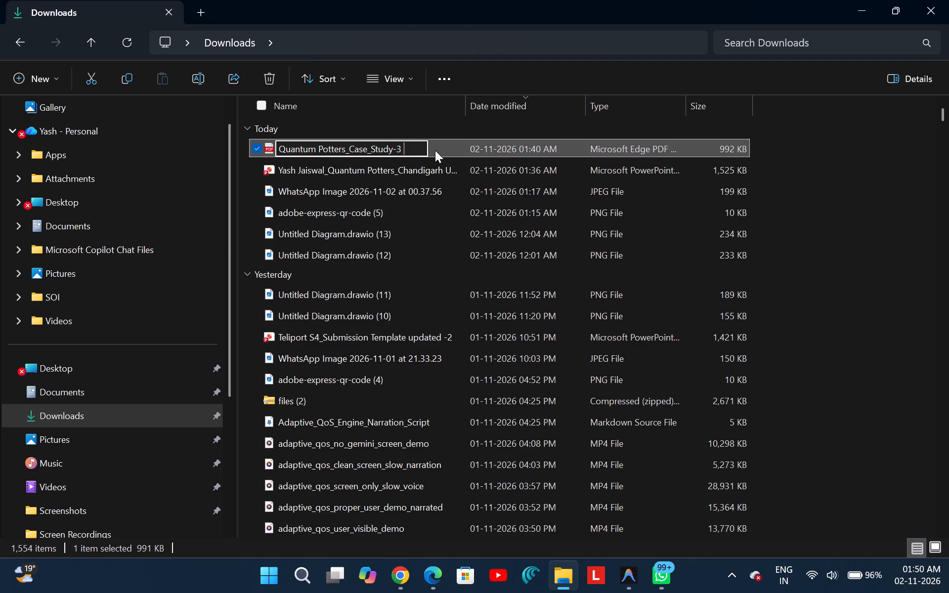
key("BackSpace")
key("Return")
Open the renamed submission PDF to check its first page, and close it again.
double_click(415, 154)
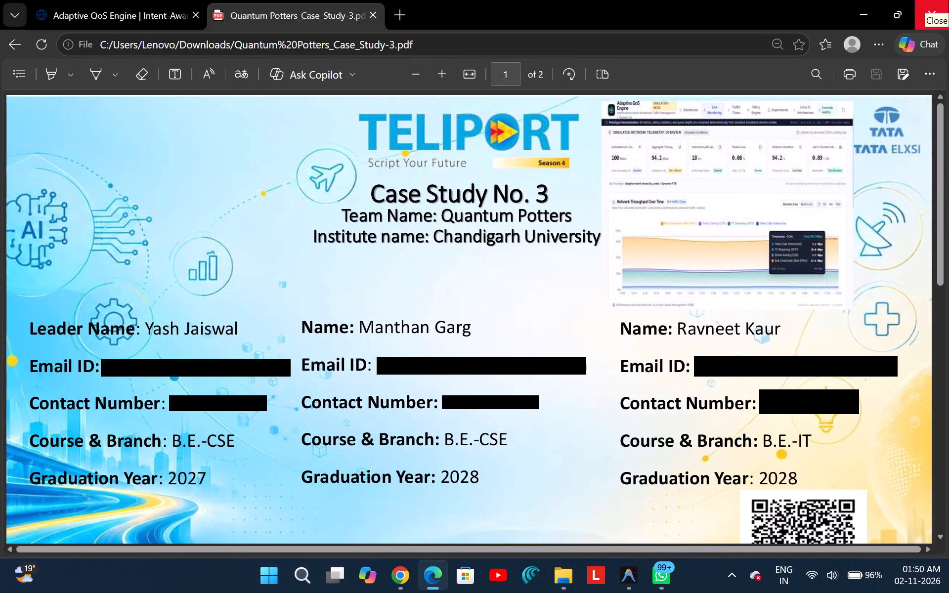
left_click(948, 0)
Copy the full file name of the Case Study 3_MCV_Adaptive QoS Engine PDF in Downloads without changing it.
scroll(493, 354, "down", 2)
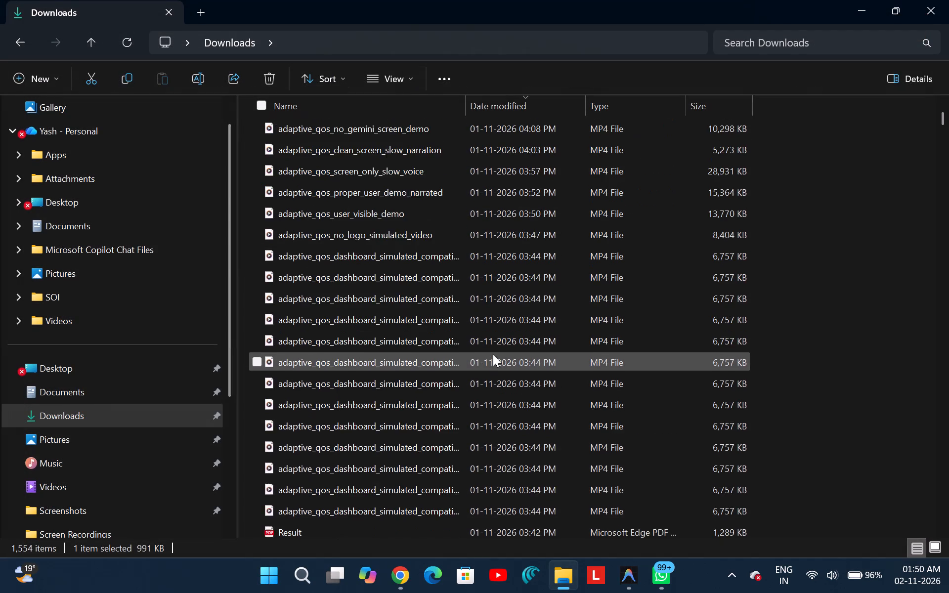
scroll(493, 354, "down", 10)
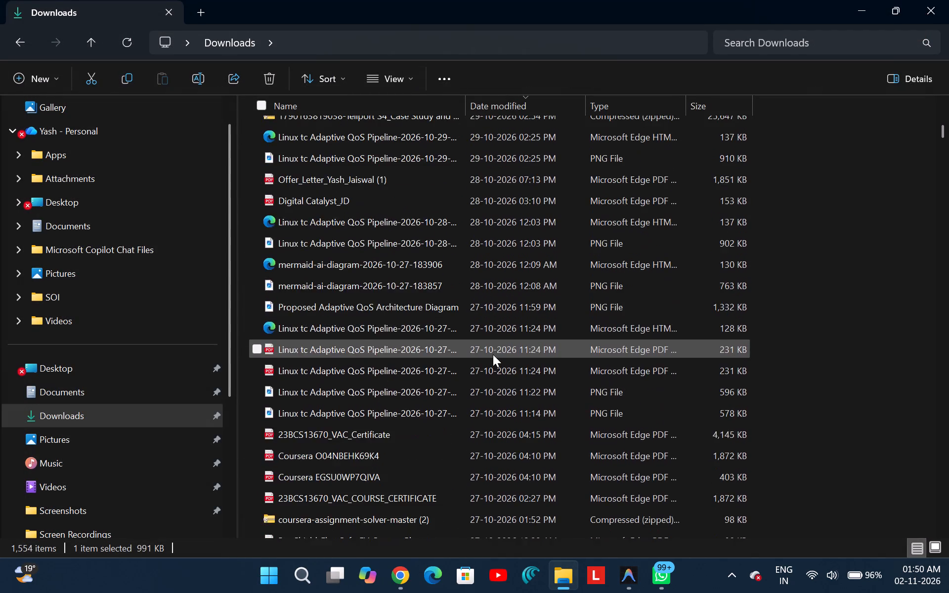
scroll(493, 354, "down", 6)
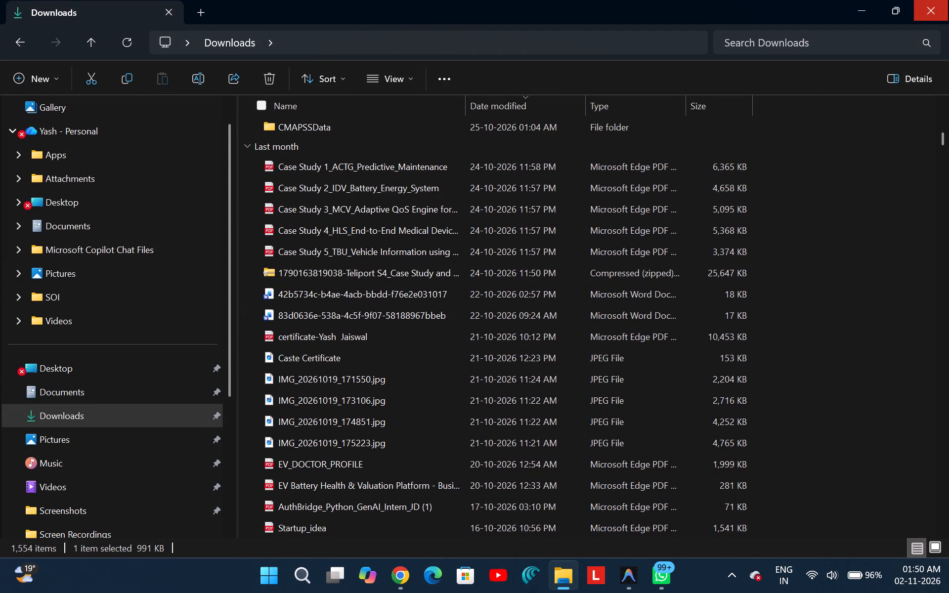
left_click(375, 211)
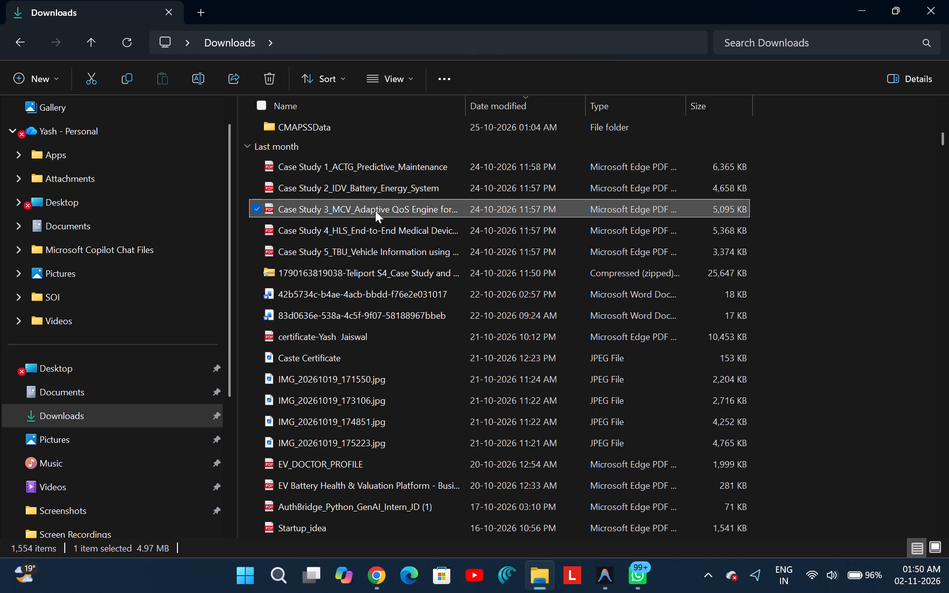
left_click(199, 86)
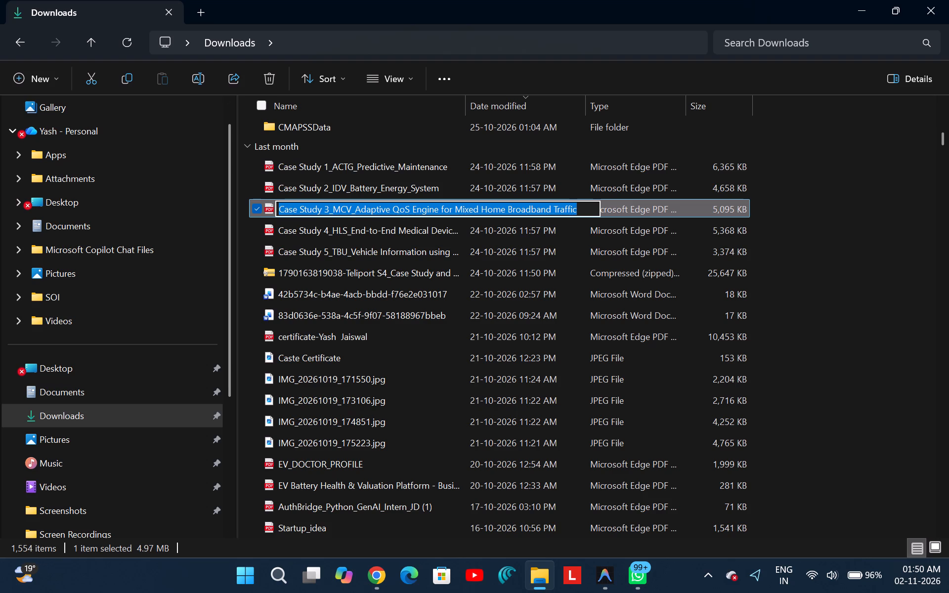
key("ctrl+c")
left_click(861, 235)
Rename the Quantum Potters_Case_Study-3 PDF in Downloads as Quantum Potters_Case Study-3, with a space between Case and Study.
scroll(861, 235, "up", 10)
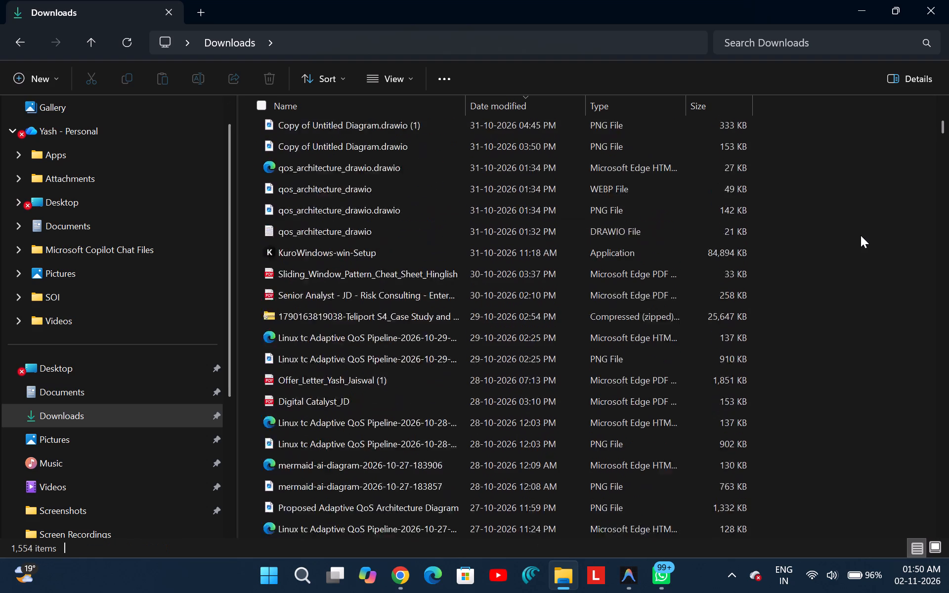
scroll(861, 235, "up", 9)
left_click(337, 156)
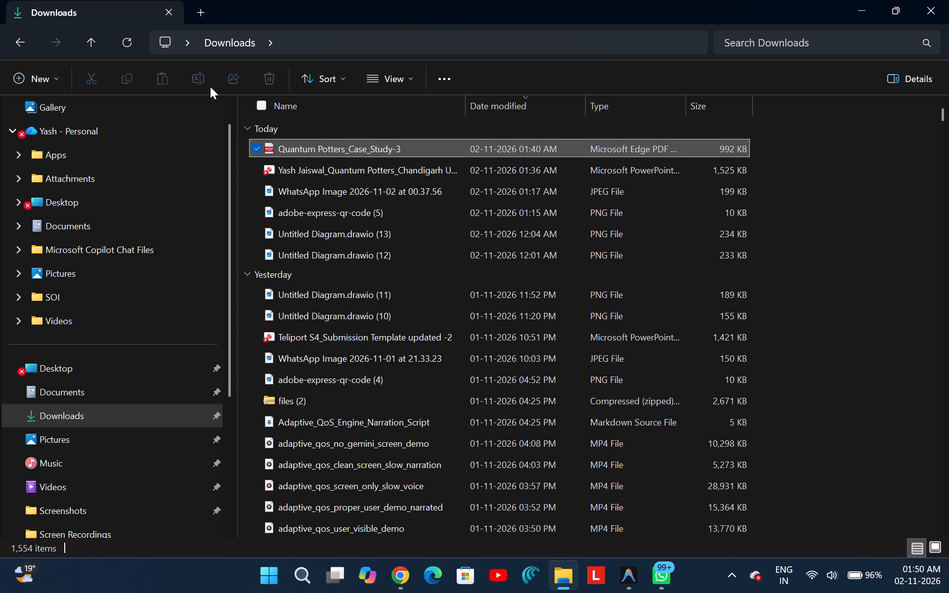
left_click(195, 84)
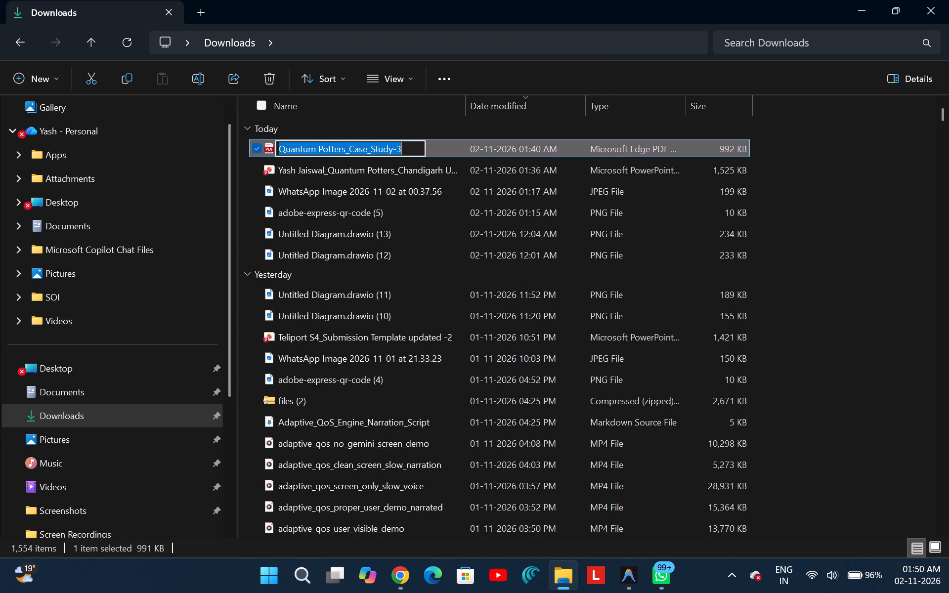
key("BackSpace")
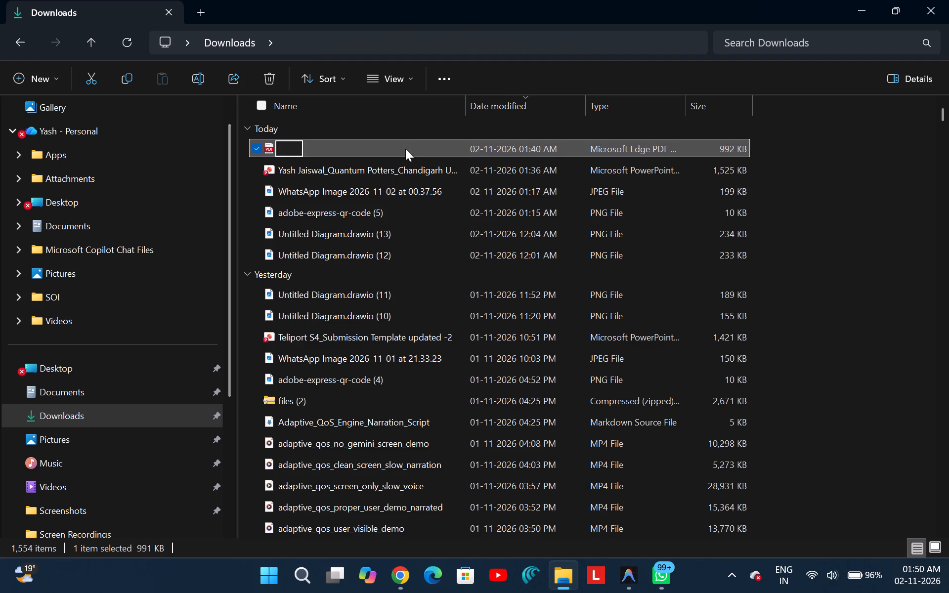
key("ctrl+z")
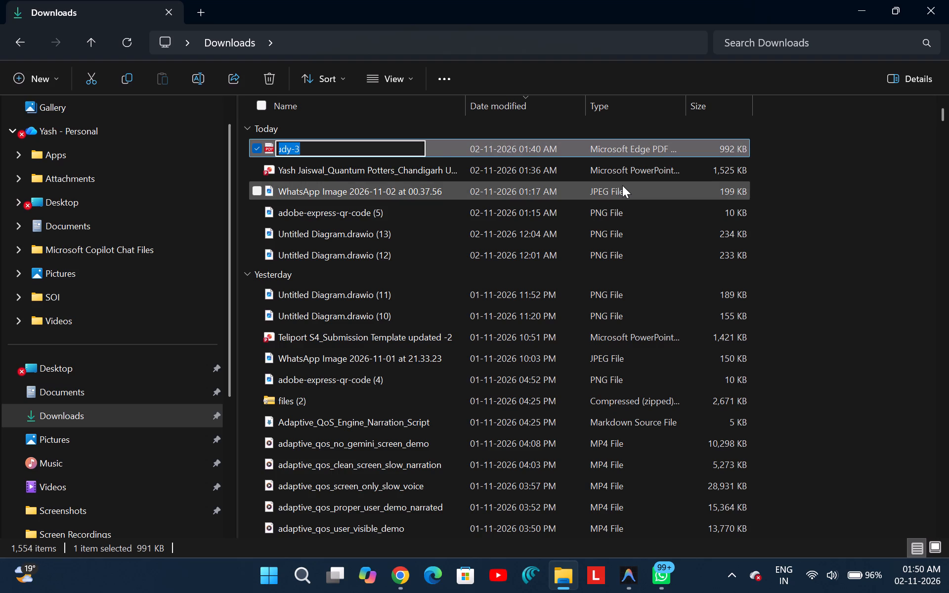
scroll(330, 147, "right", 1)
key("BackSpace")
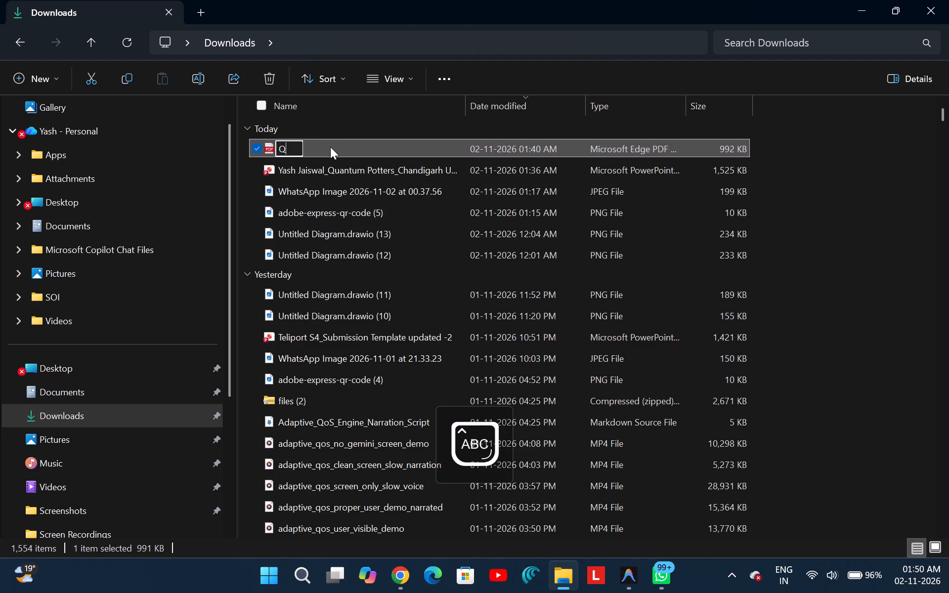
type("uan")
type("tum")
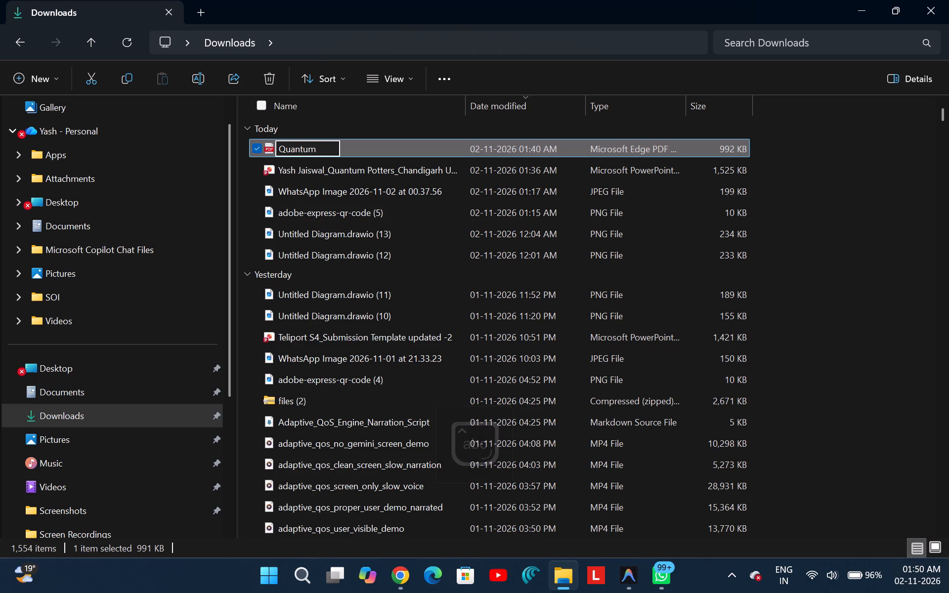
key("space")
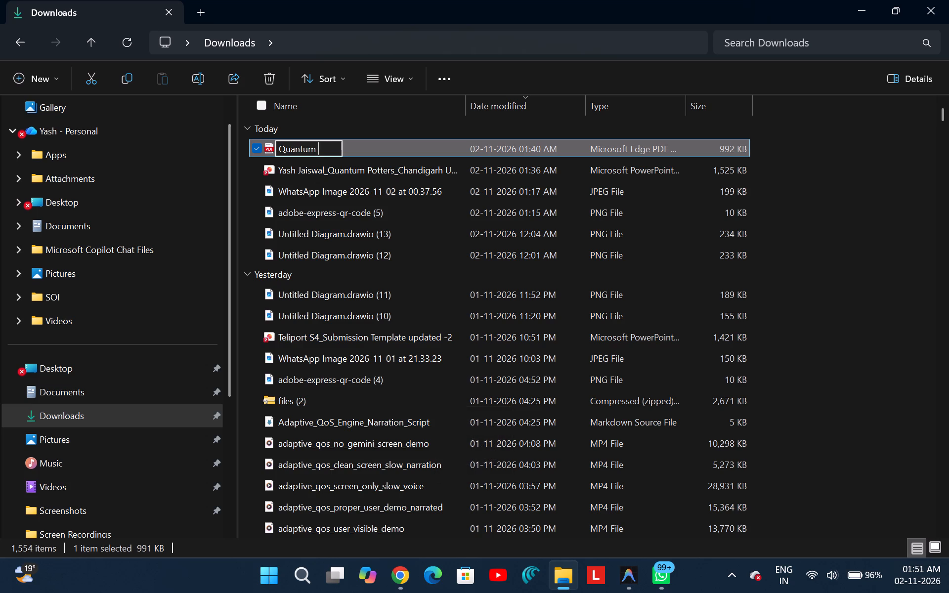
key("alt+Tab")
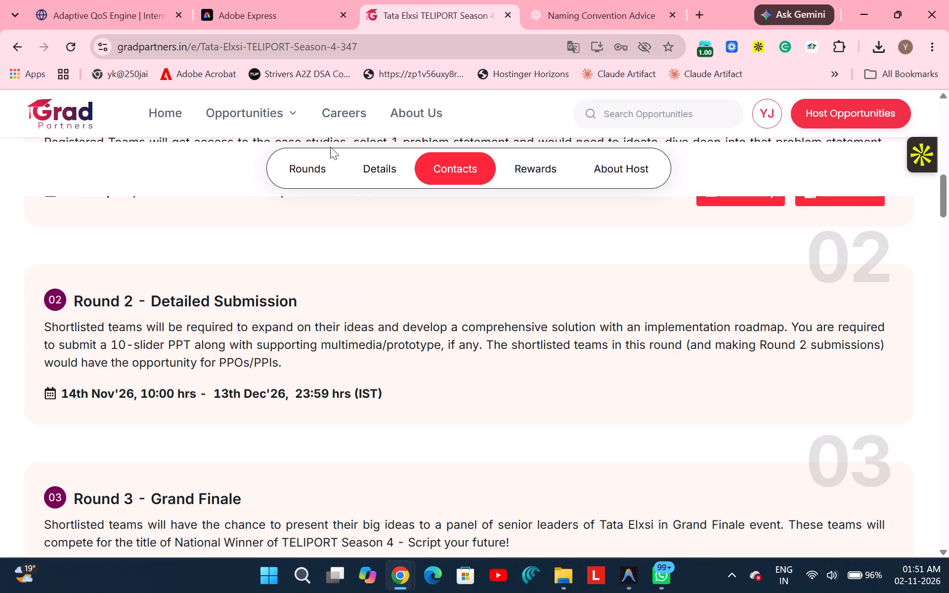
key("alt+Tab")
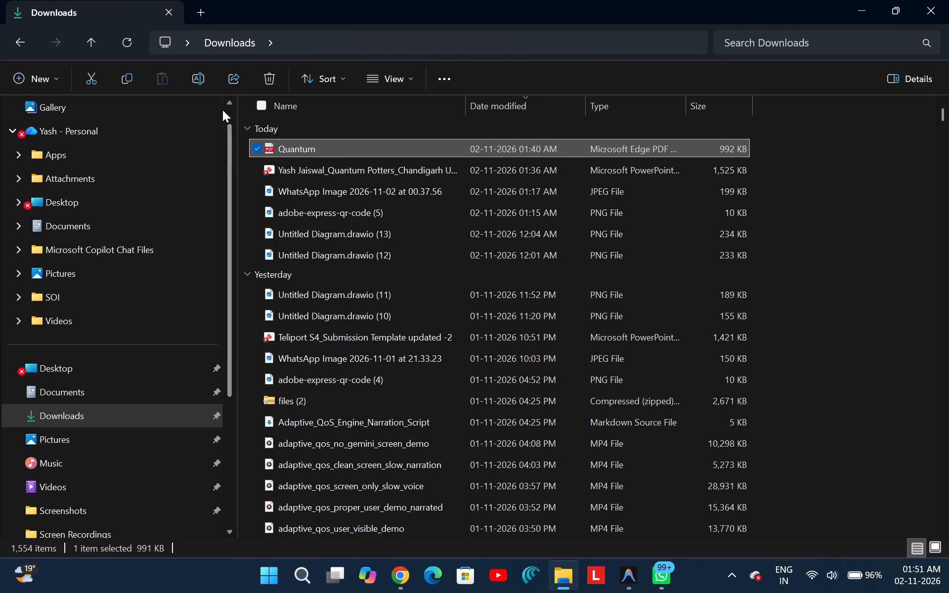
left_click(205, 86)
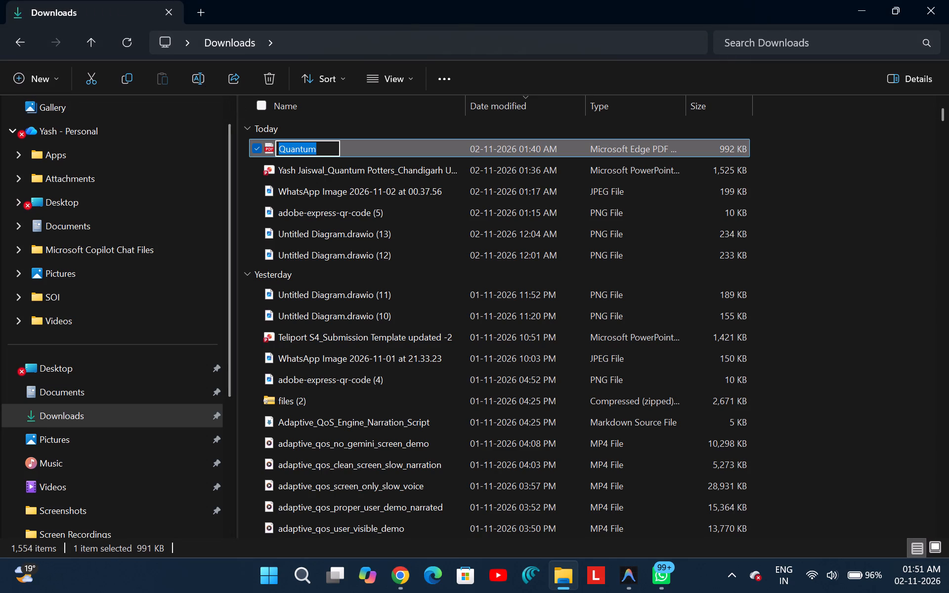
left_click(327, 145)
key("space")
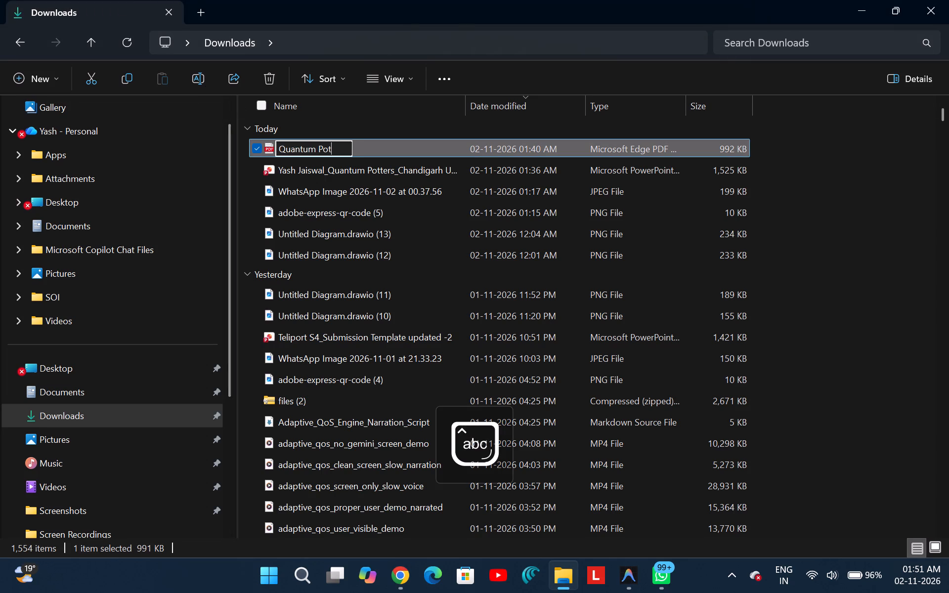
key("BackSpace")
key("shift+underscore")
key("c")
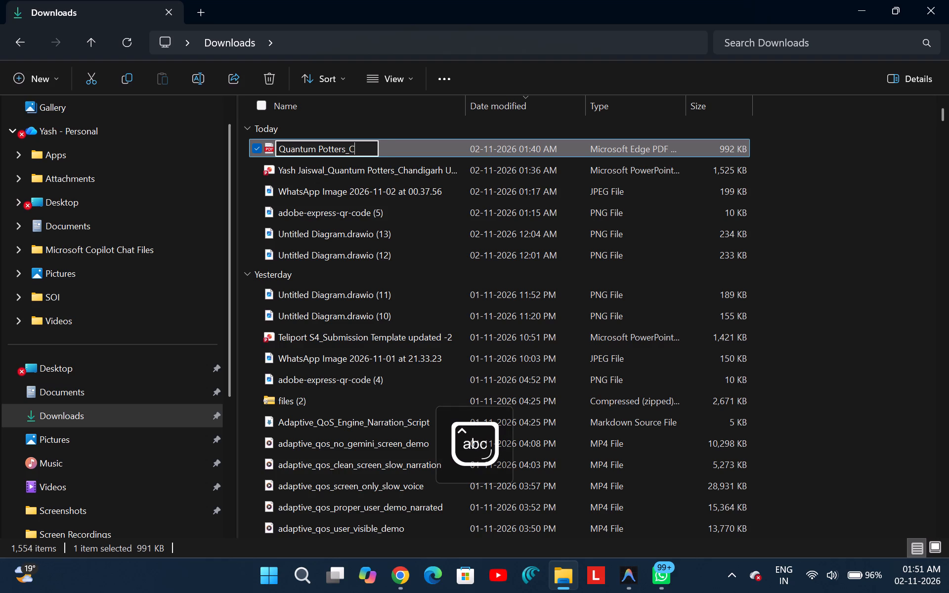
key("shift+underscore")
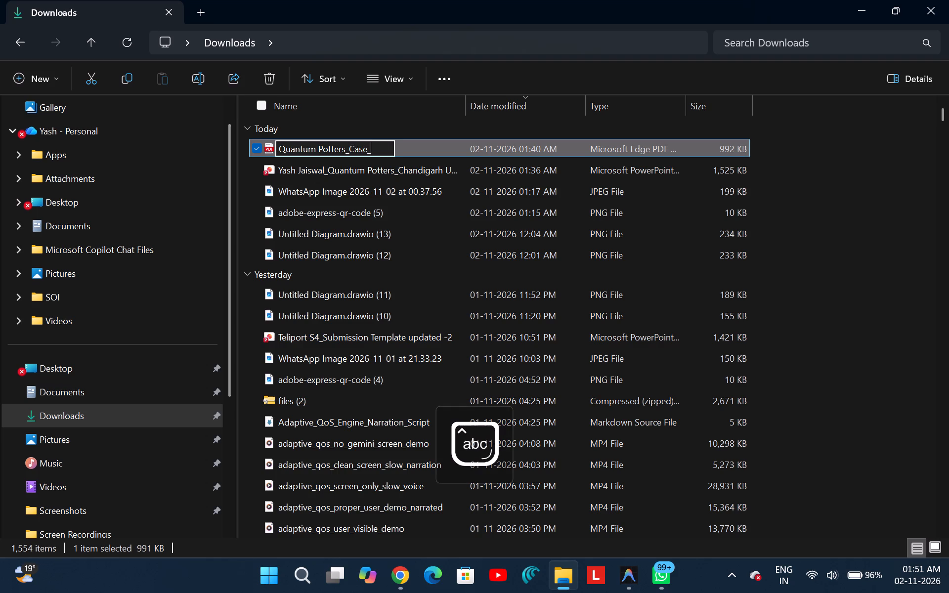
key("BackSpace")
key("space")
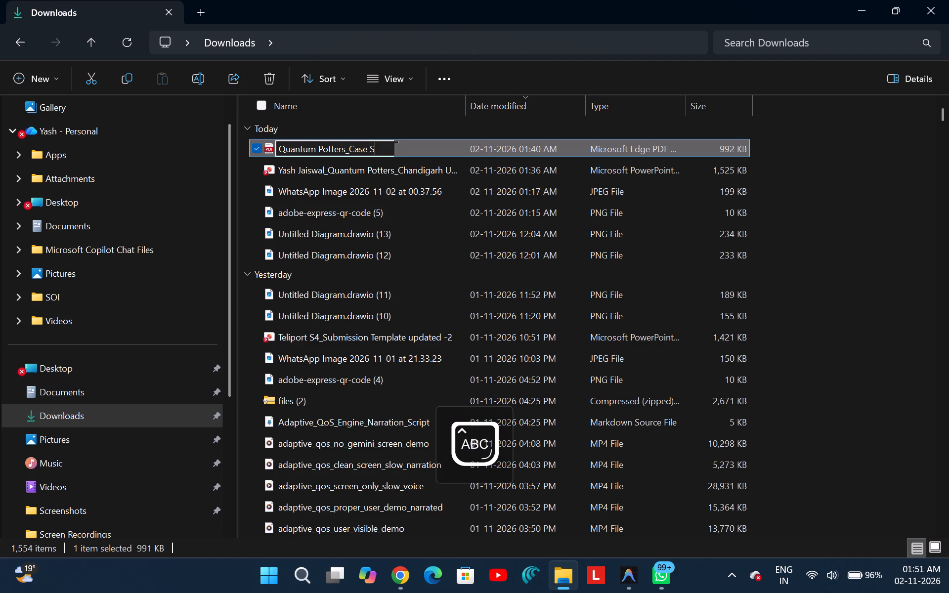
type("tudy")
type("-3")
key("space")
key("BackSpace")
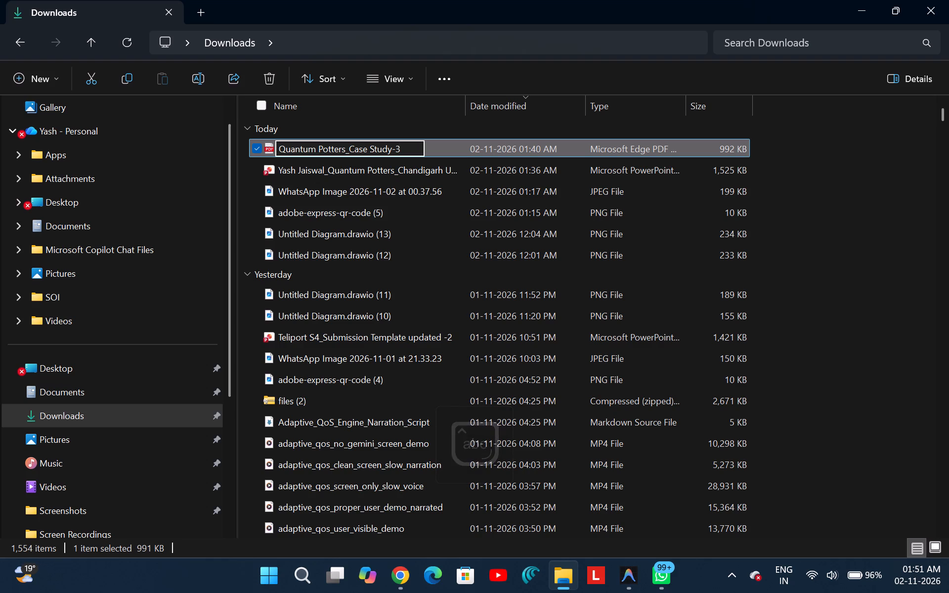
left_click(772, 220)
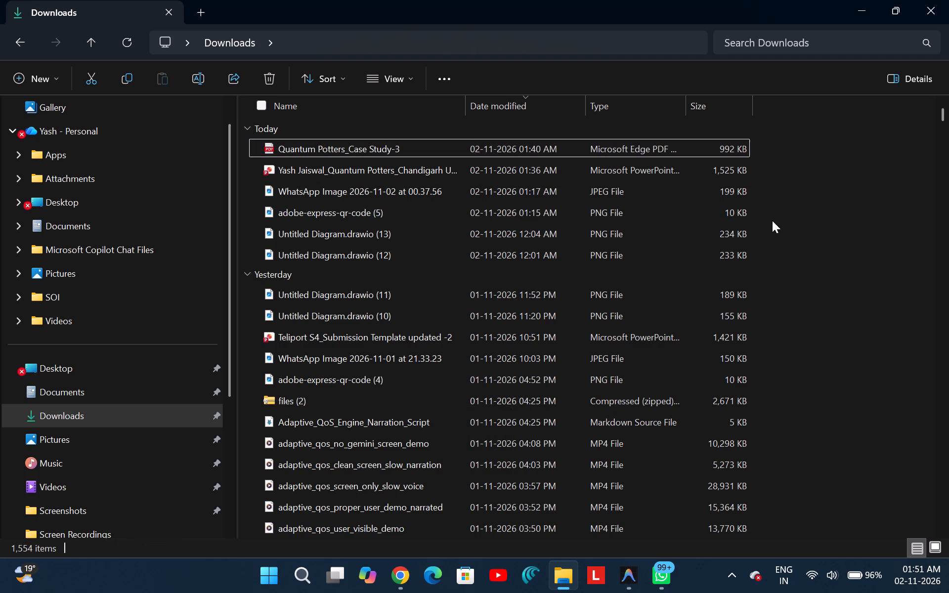
Copy the full file name of the Case Study 3_MCV_Adaptive QoS Engine PDF in Downloads without changing it.
scroll(865, 329, "down", 4)
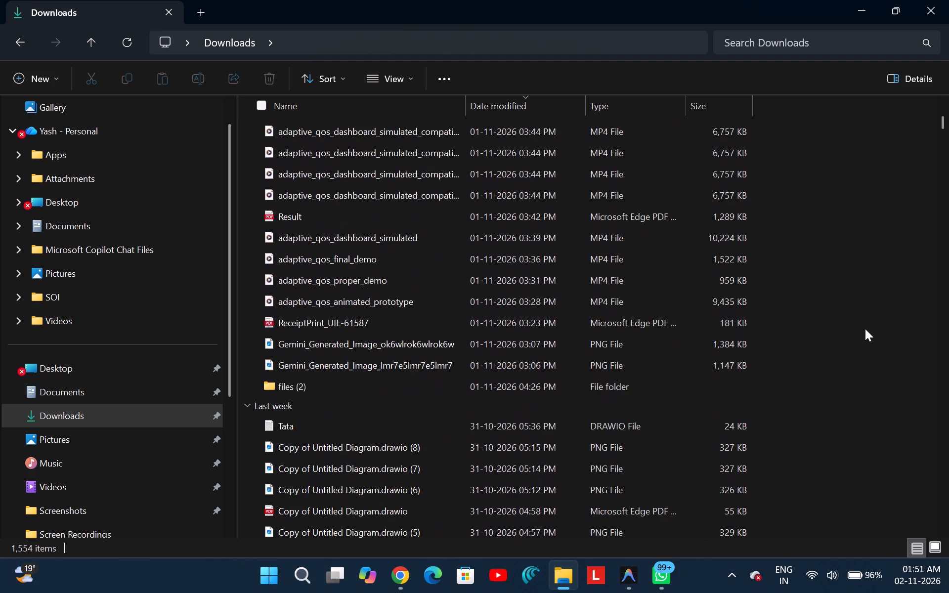
scroll(865, 329, "down", 10)
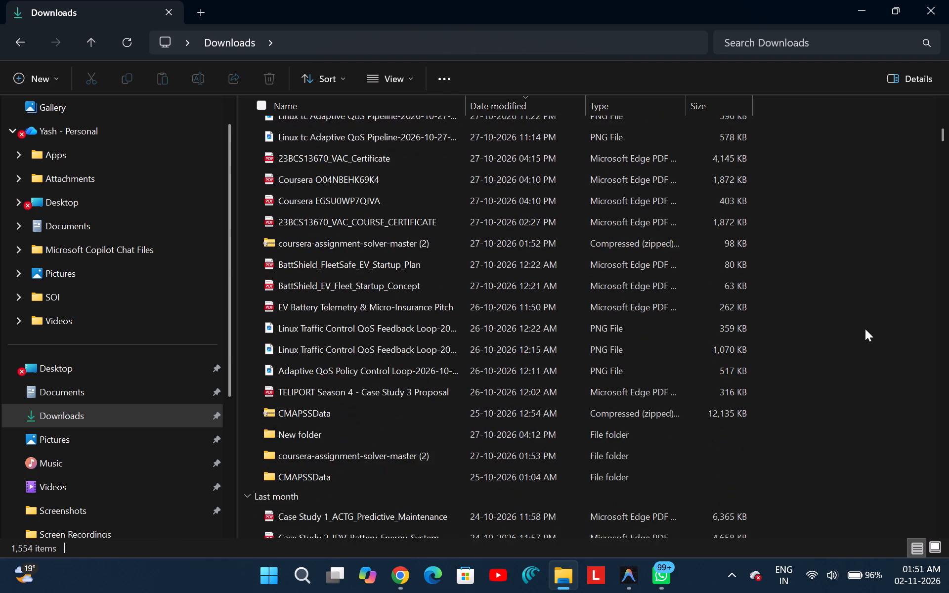
scroll(865, 329, "down", 9)
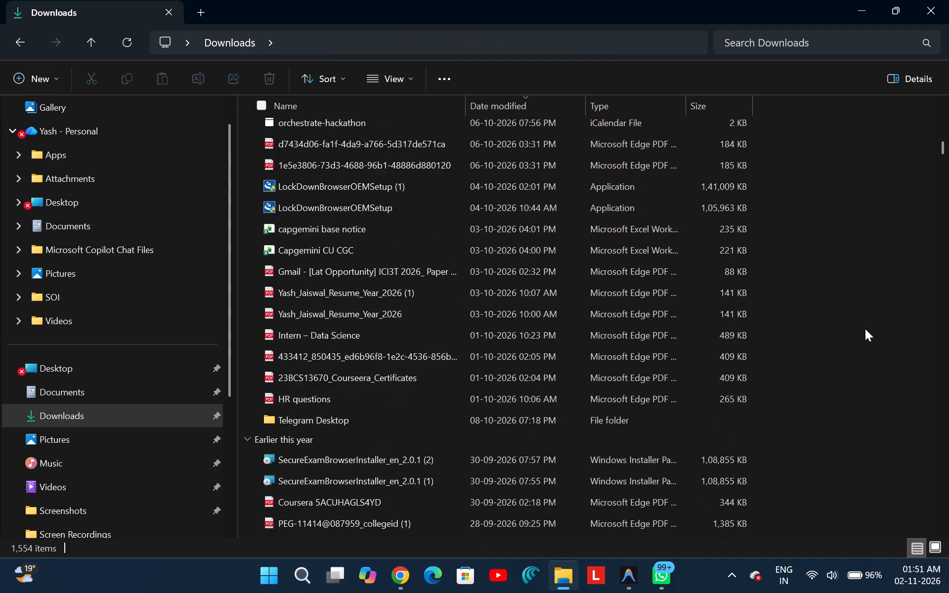
scroll(865, 329, "down", 9)
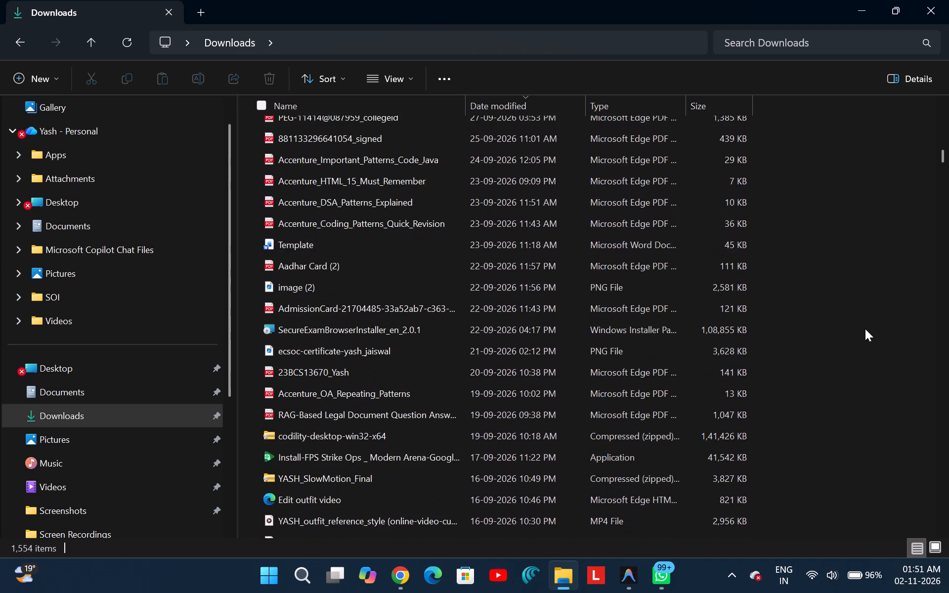
scroll(865, 329, "down", 5)
scroll(865, 329, "up", 2)
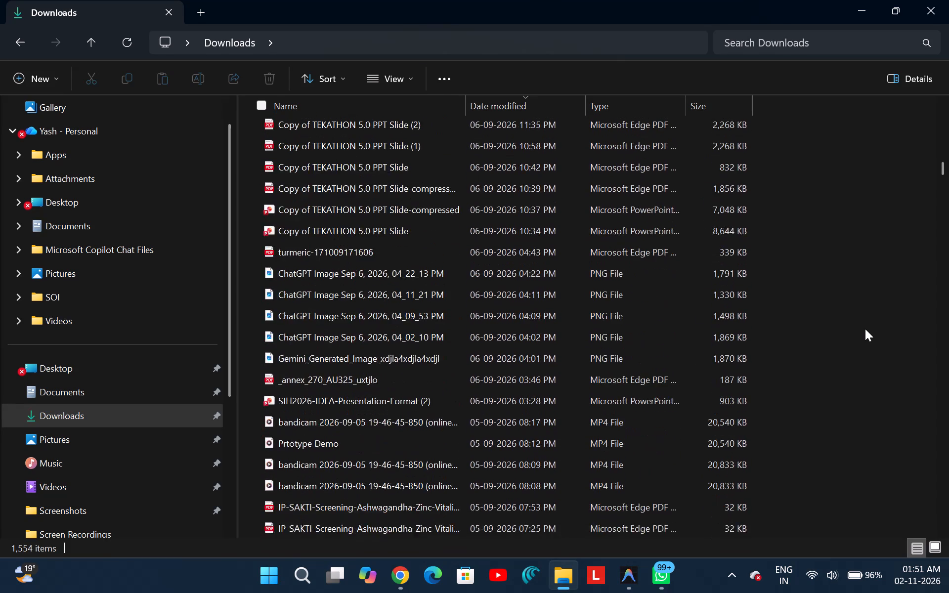
scroll(865, 329, "up", 7)
scroll(865, 329, "down", 2)
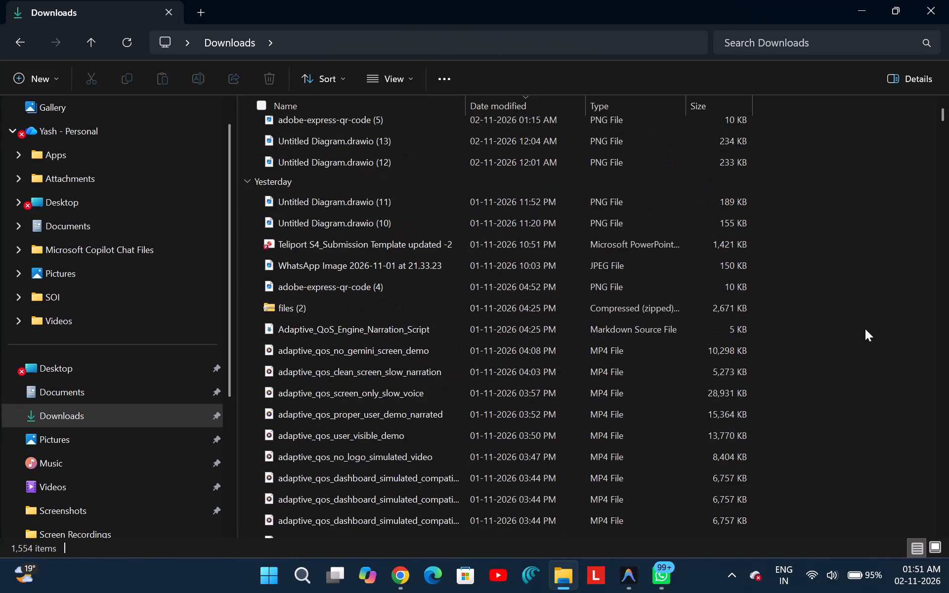
scroll(865, 329, "down", 2)
scroll(865, 329, "up", 1)
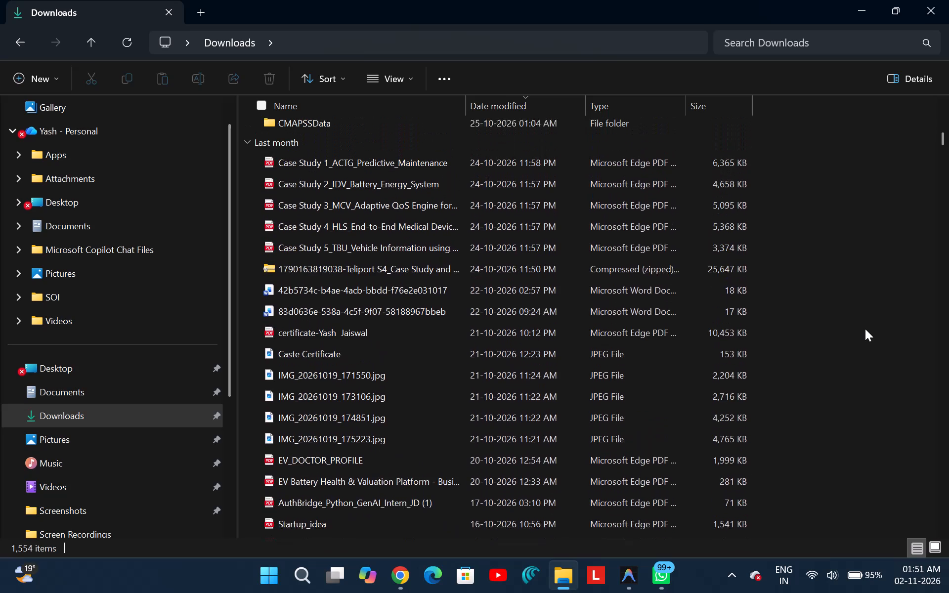
scroll(865, 329, "up", 1)
left_click(367, 212)
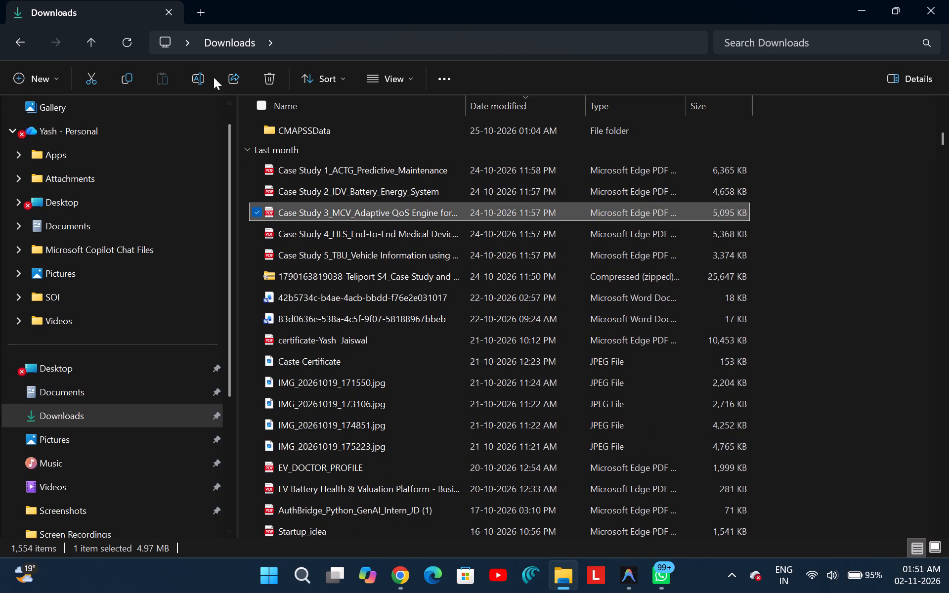
left_click(200, 80)
key("ctrl+c")
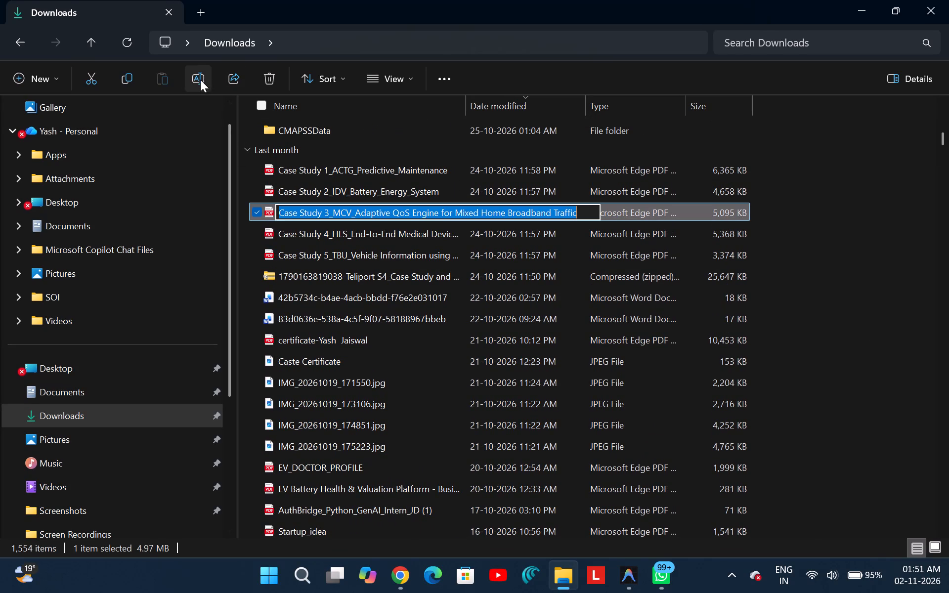
left_click(884, 288)
Rename the submission PDF as Quantum Potters_Case Study 3_MCV_Adaptive QoS Engine for Mixed Home Broadband Traffic, reusing the copied case study name.
scroll(884, 288, "up", 20)
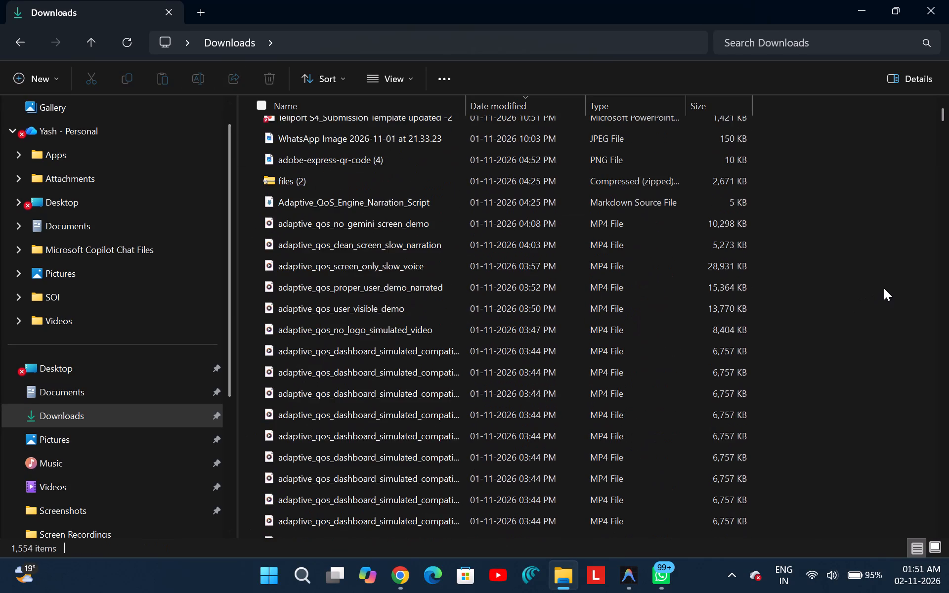
double_click(351, 153)
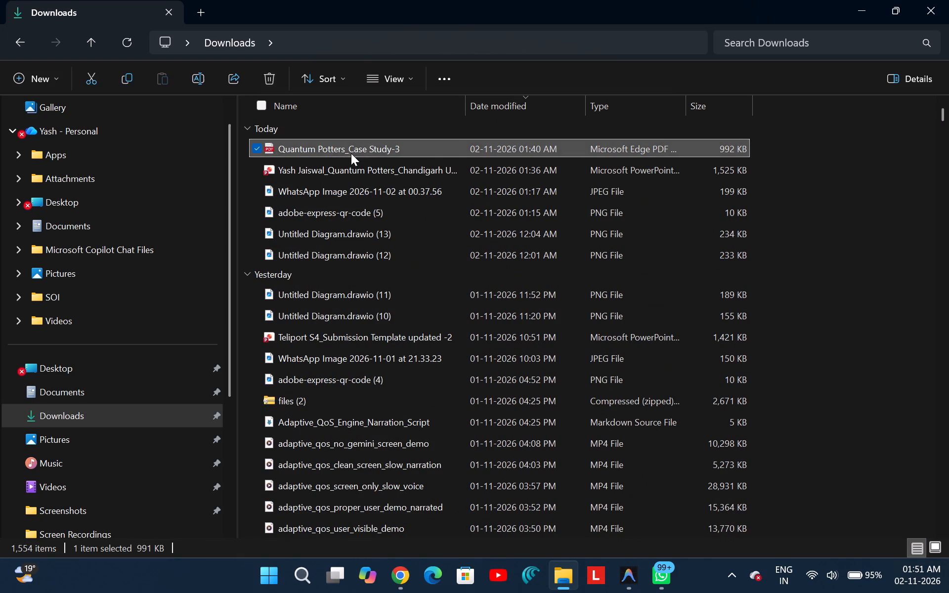
left_click(948, 0)
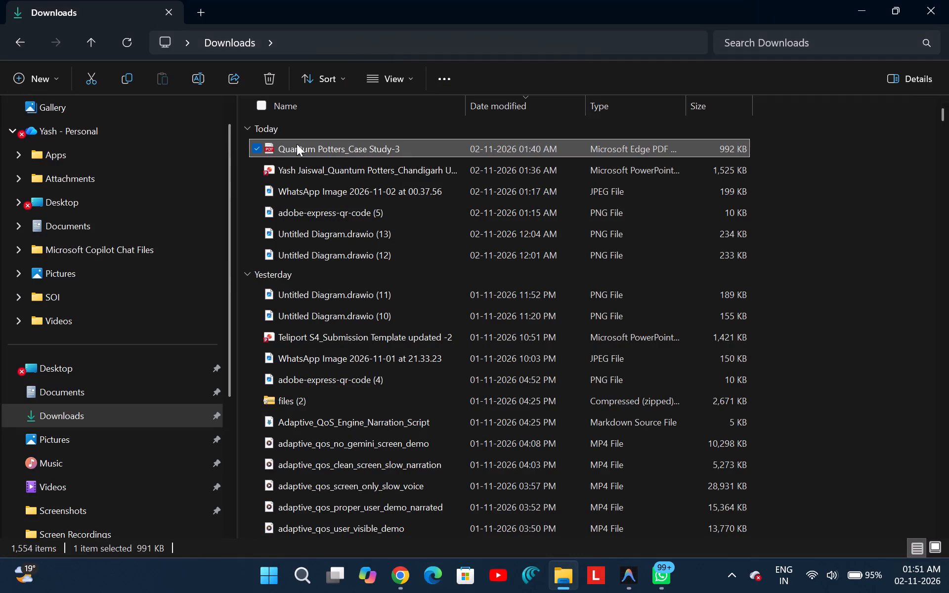
left_click(190, 76)
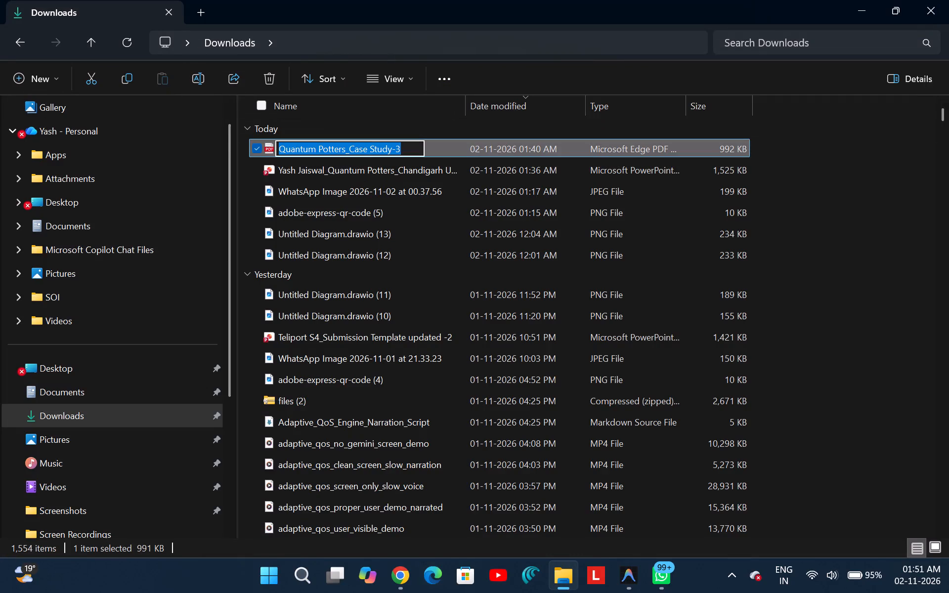
left_click(406, 154)
key("BackSpace")
key("BackSpace")
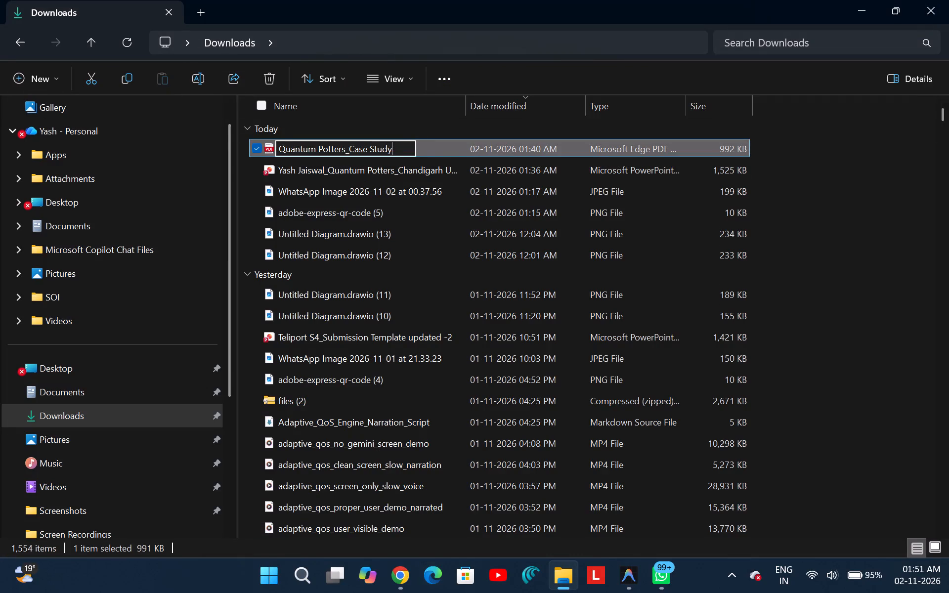
key("BackSpace")
key("BackSpace")
key("BackSpace")
key("BackSpace")
key("BackSpace")
key("BackSpace")
key("BackSpace")
key("BackSpace")
key("BackSpace")
key("BackSpace")
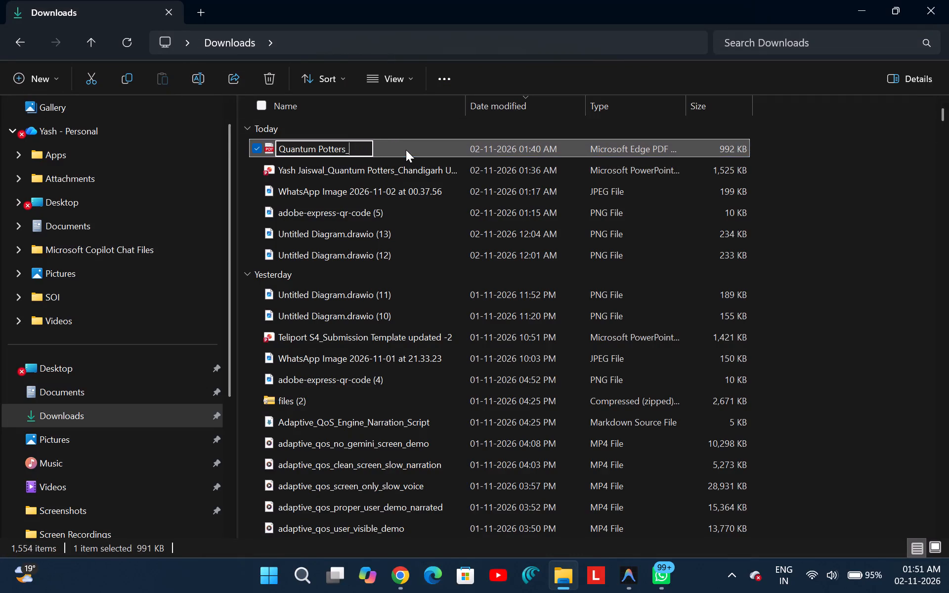
key("ctrl+v")
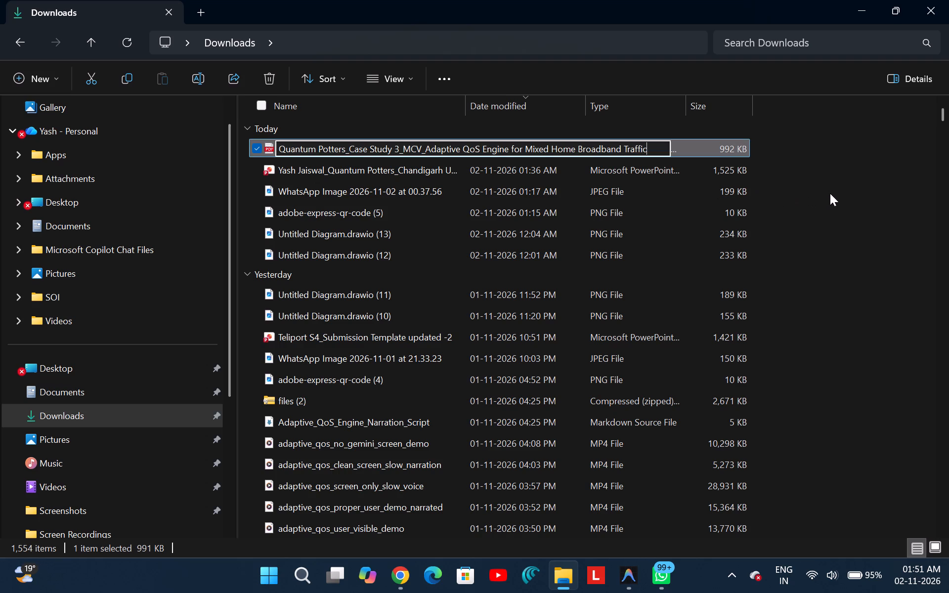
key("Return")
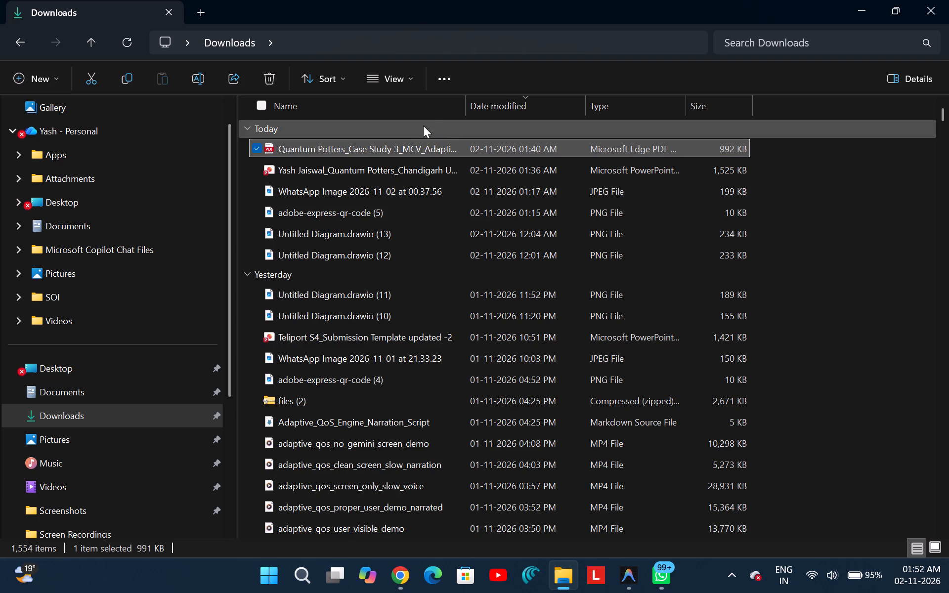
Open the renamed Quantum Potters Case Study 3 PDF from Downloads to check its cover page, and close it.
double_click(414, 145)
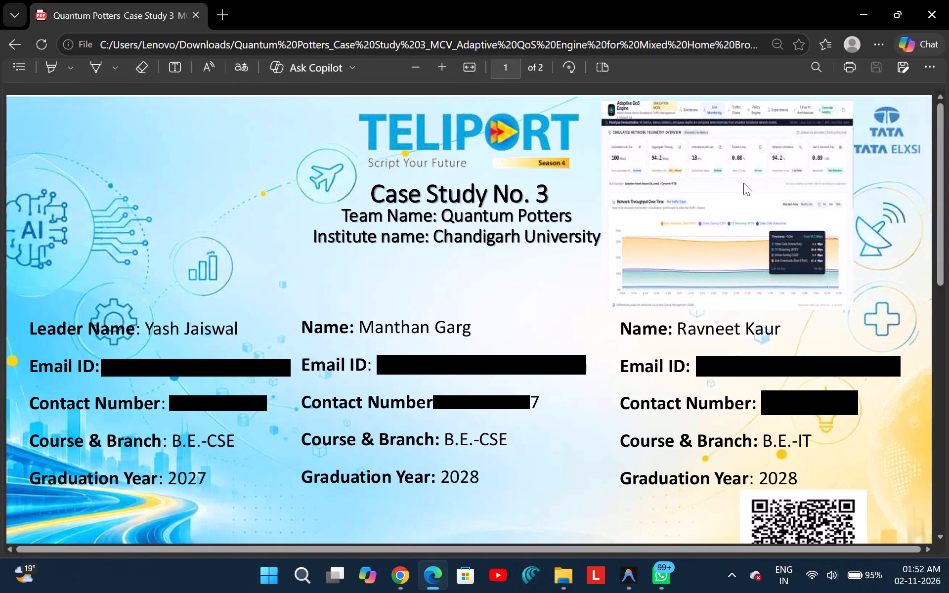
left_click(948, 3)
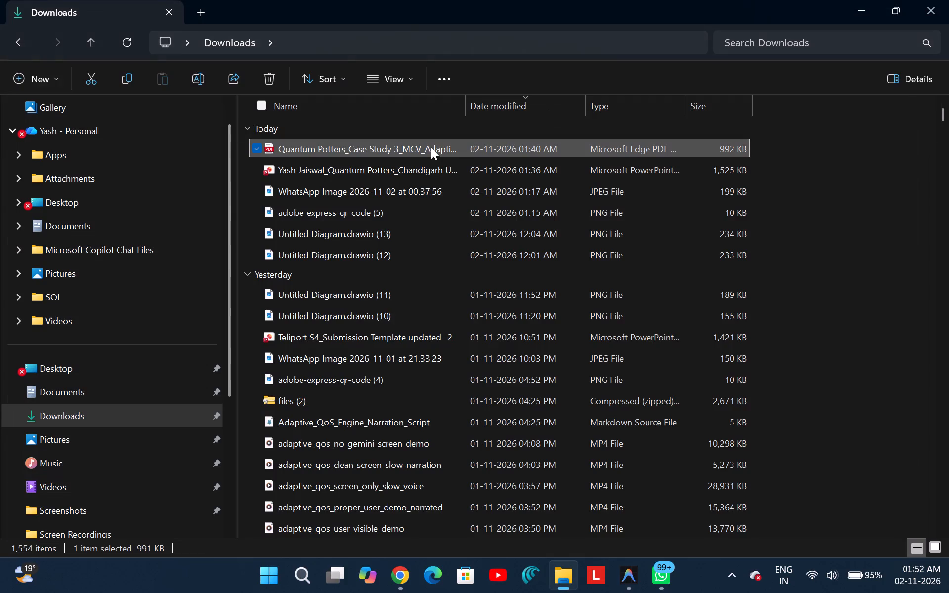
double_click(392, 150)
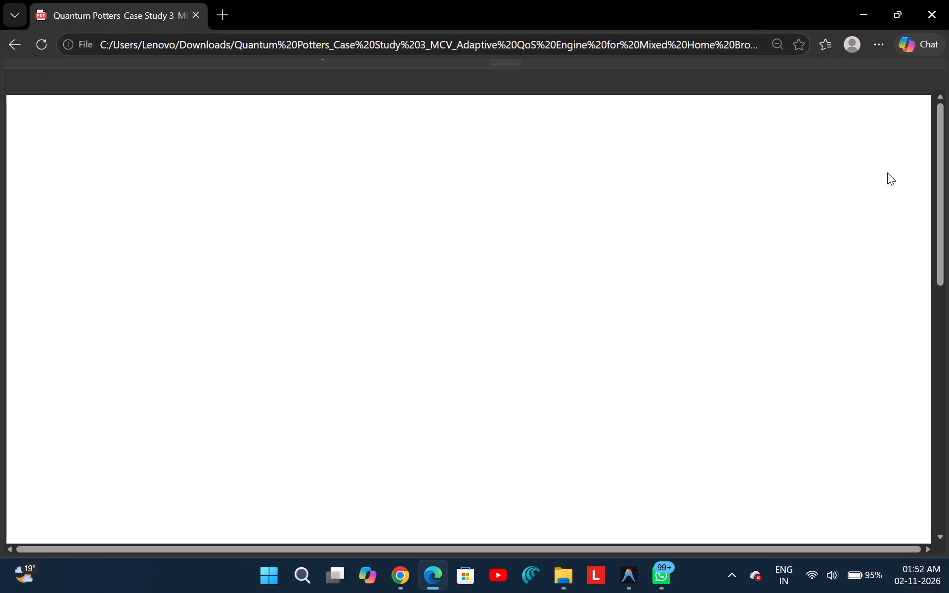
left_click(948, 0)
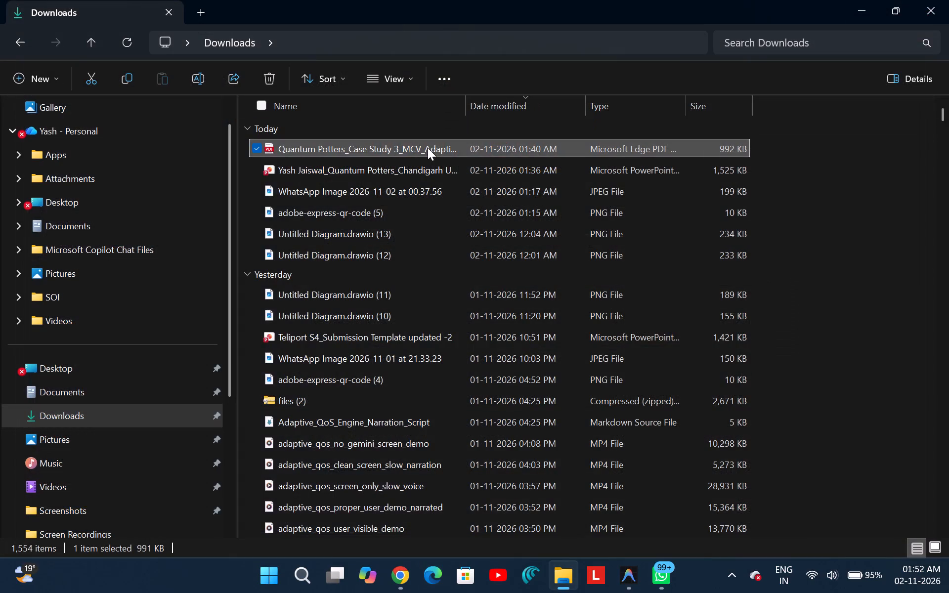
Open the renamed Quantum Potters Case Study 3 PDF and play the demo recording linked from the dashboard image on its cover page.
double_click(428, 148)
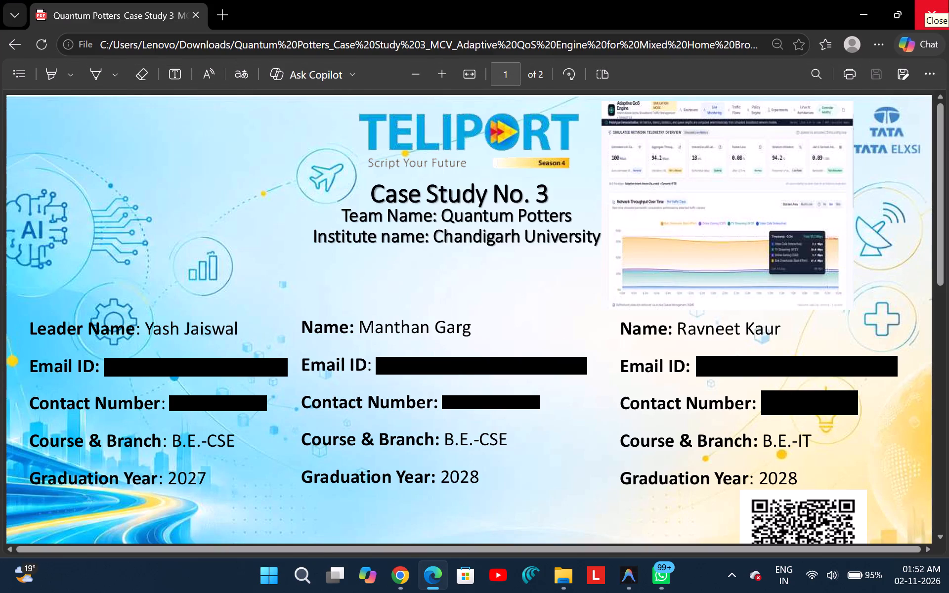
left_click(746, 175)
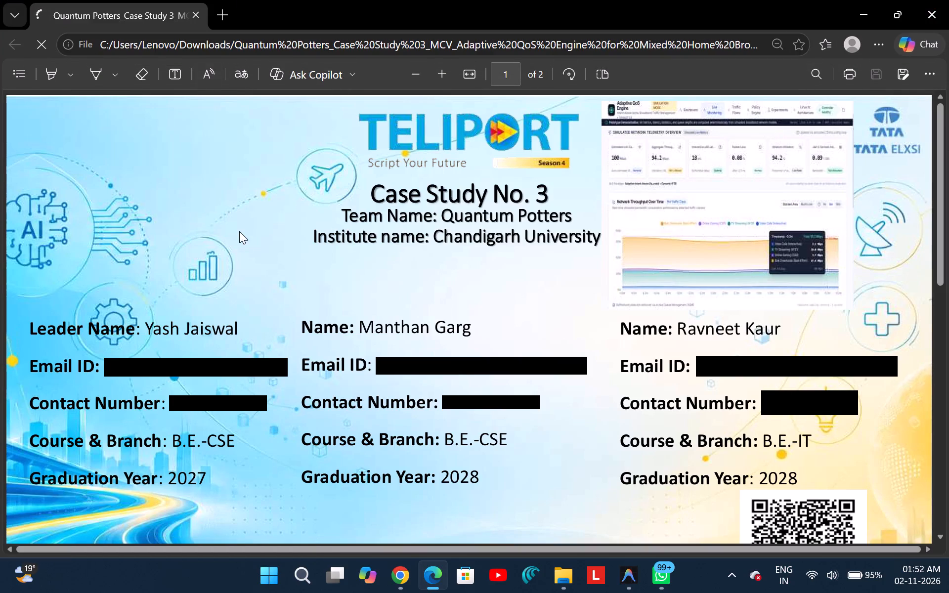
scroll(241, 237, "down", 3)
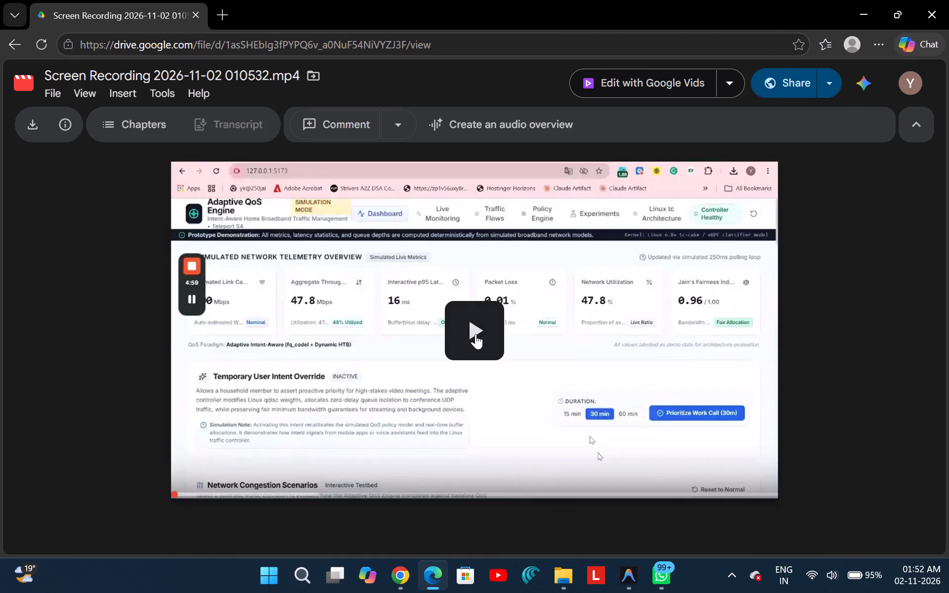
left_click(475, 334)
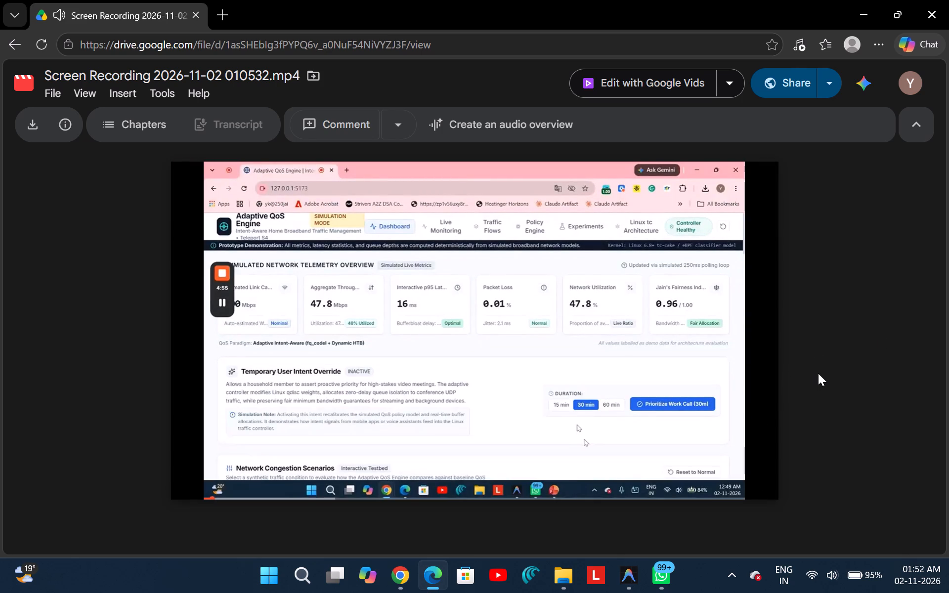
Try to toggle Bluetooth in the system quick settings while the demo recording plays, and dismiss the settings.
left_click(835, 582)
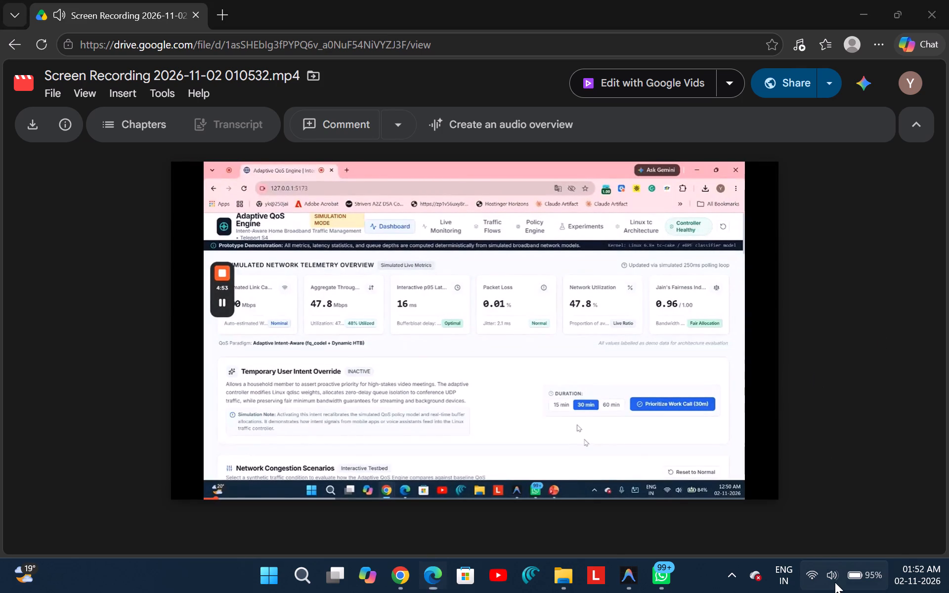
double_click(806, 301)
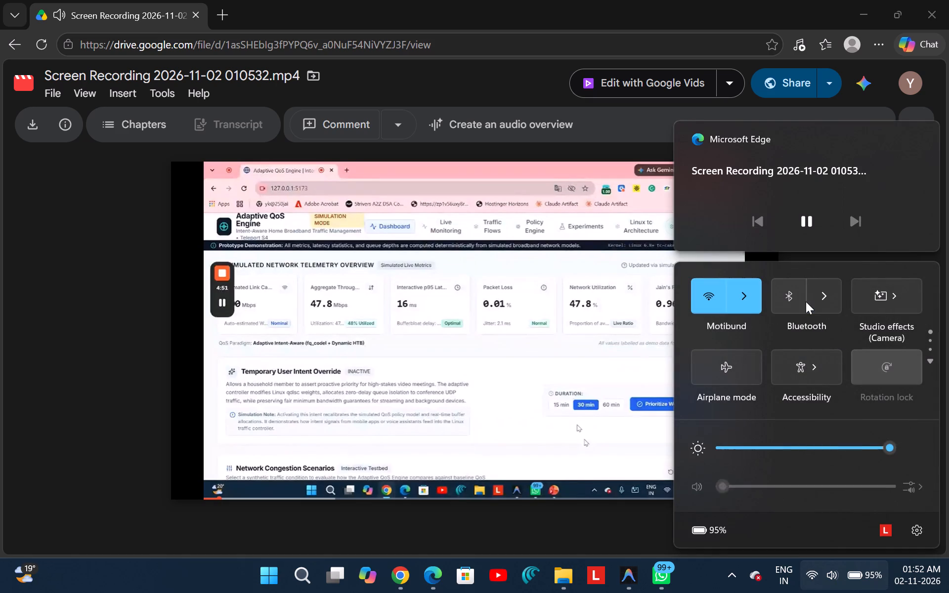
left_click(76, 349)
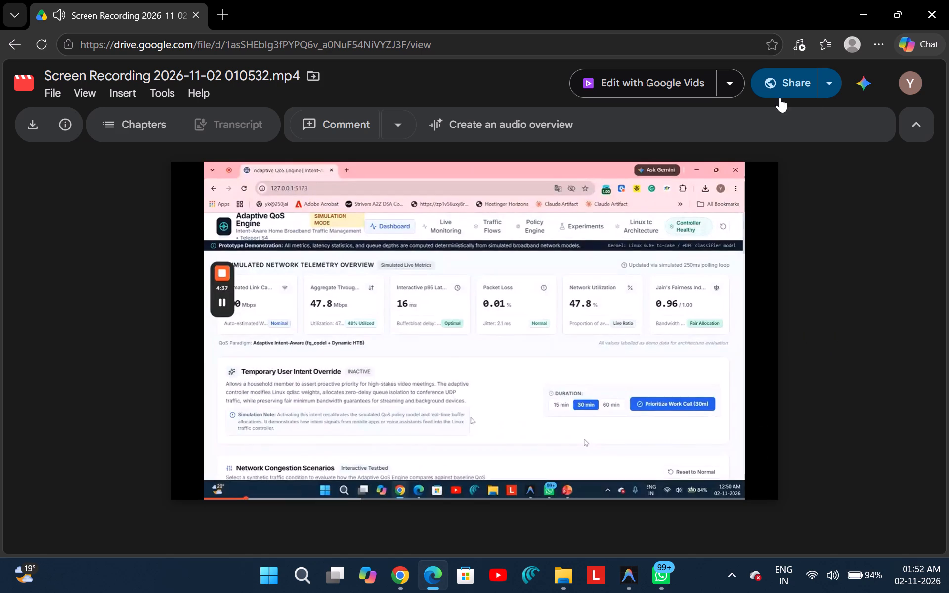
Return from the recording to the submission PDF and review its cover page and the Adaptive QoS Engine page through to the end.
left_click(10, 47)
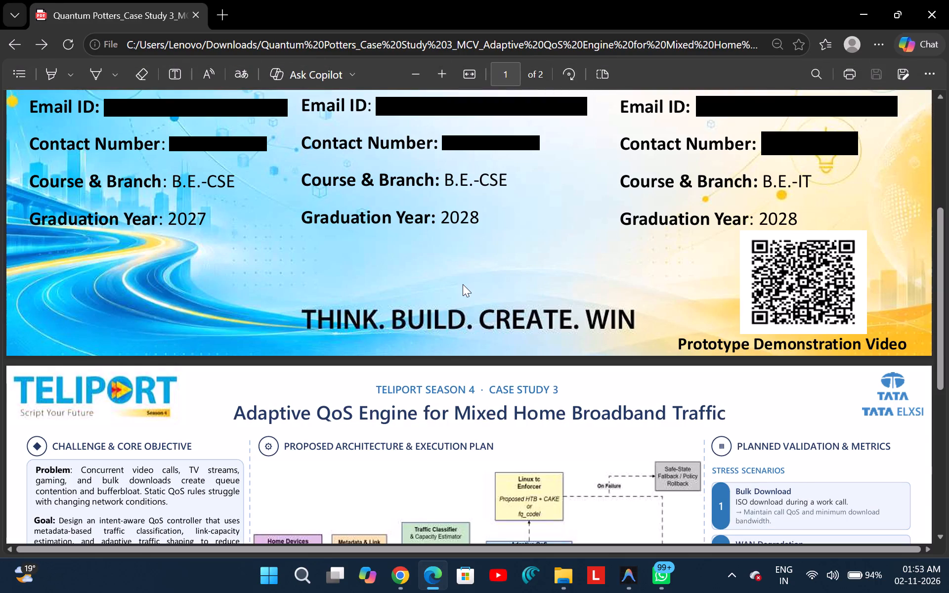
scroll(463, 284, "up", 8)
scroll(463, 284, "down", 2)
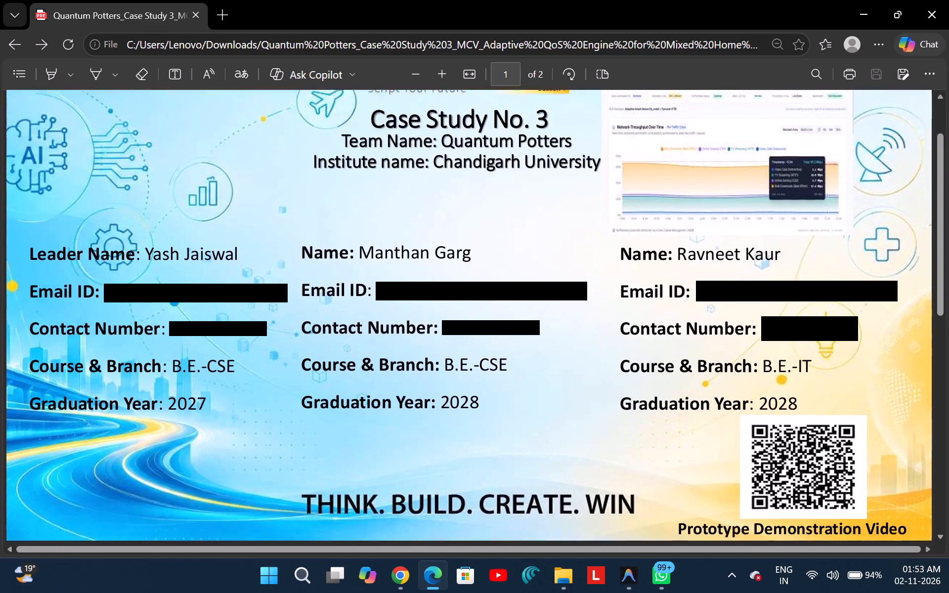
scroll(463, 284, "down", 1)
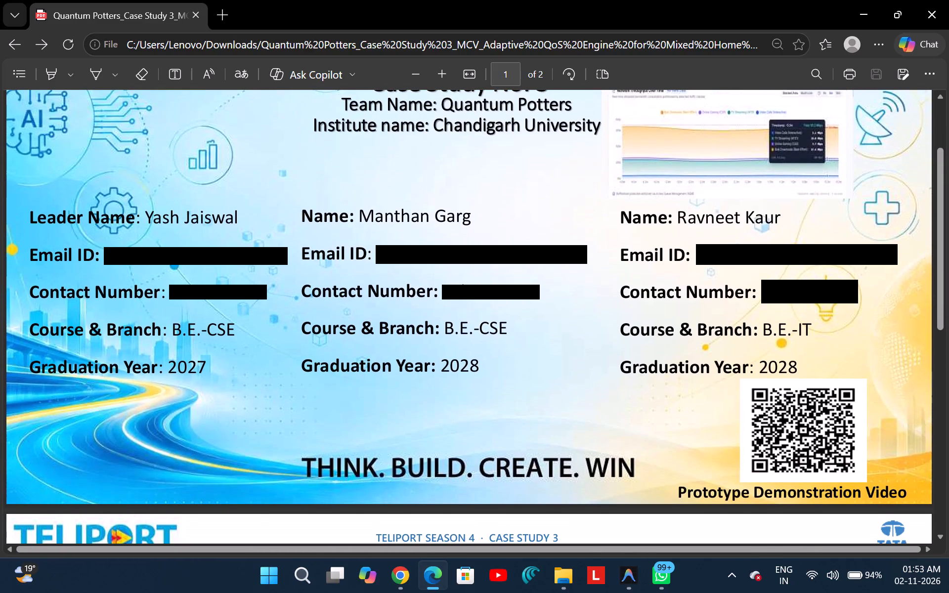
scroll(463, 284, "down", 5)
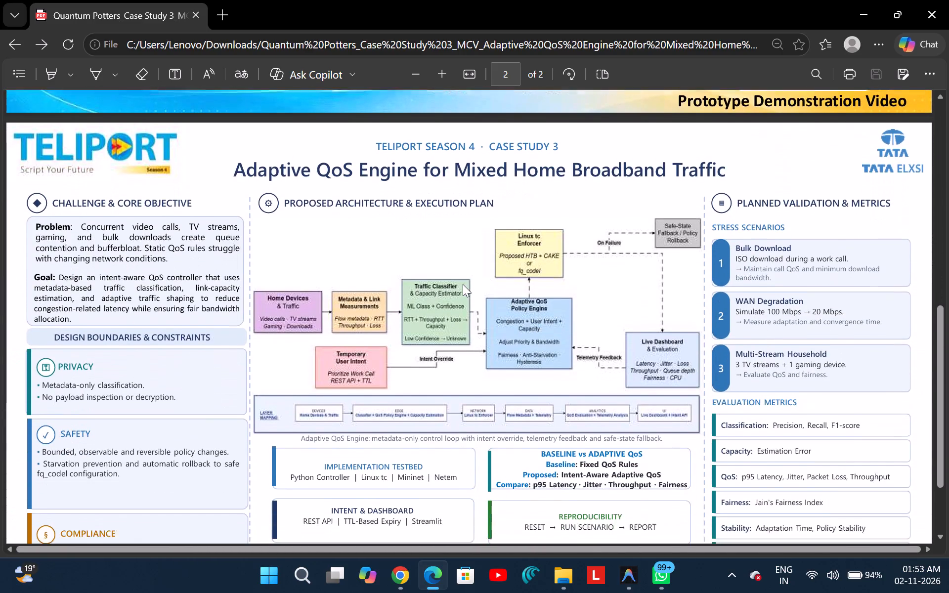
scroll(463, 284, "down", 1)
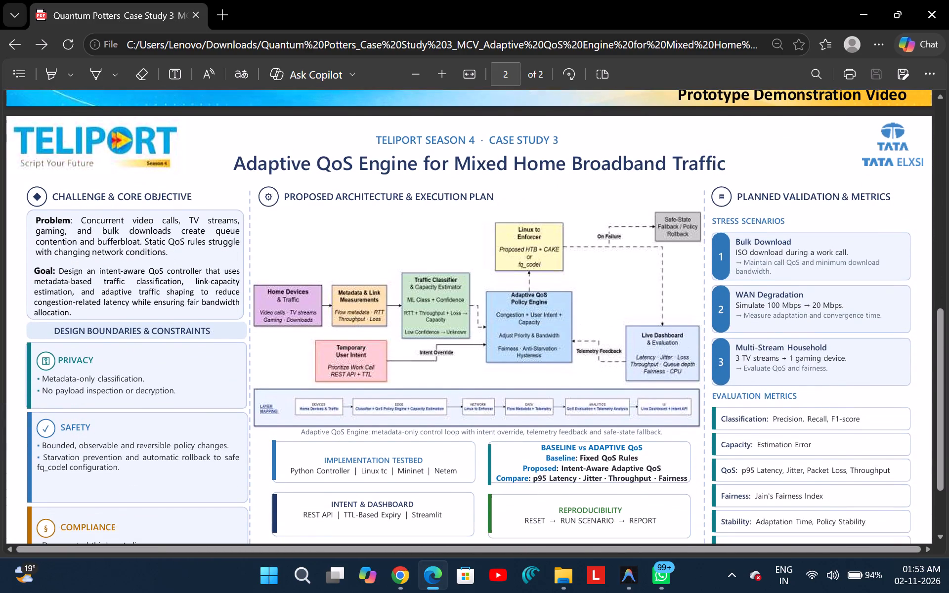
scroll(816, 429, "down", 1)
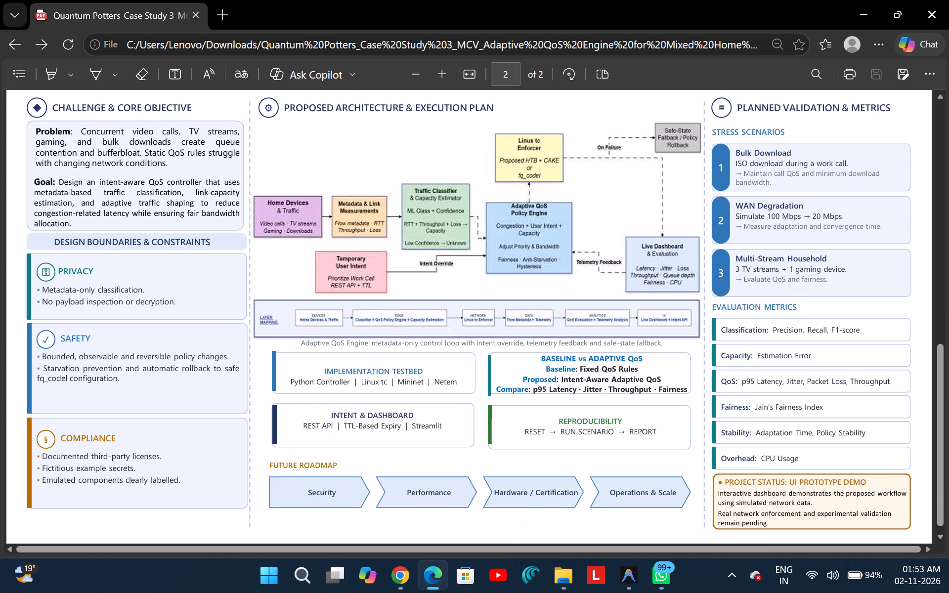
Examine the Proposed Architecture & Execution Plan diagram on page 2 of the PDF up close, and close the file.
scroll(816, 429, "up", 1)
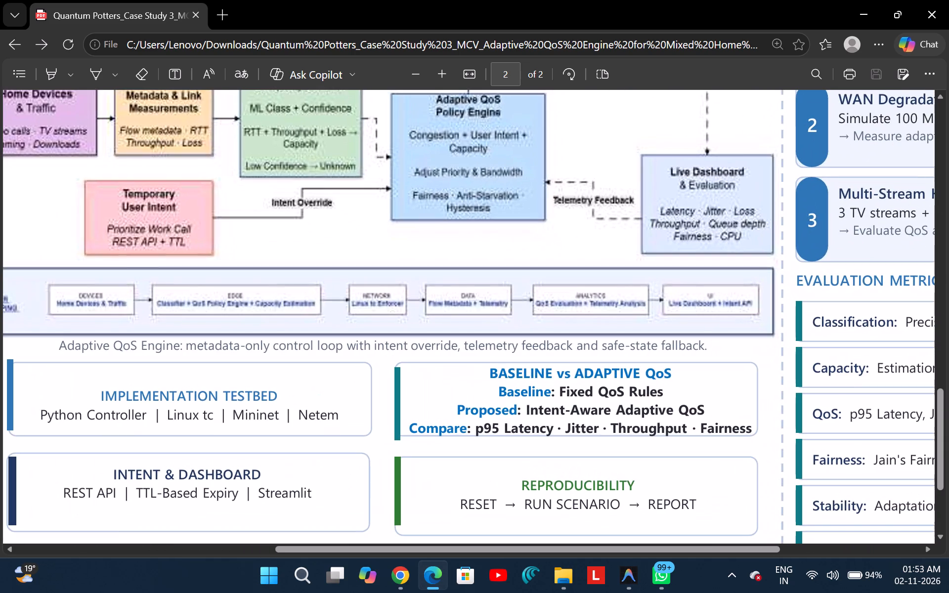
scroll(482, 405, "up", 4)
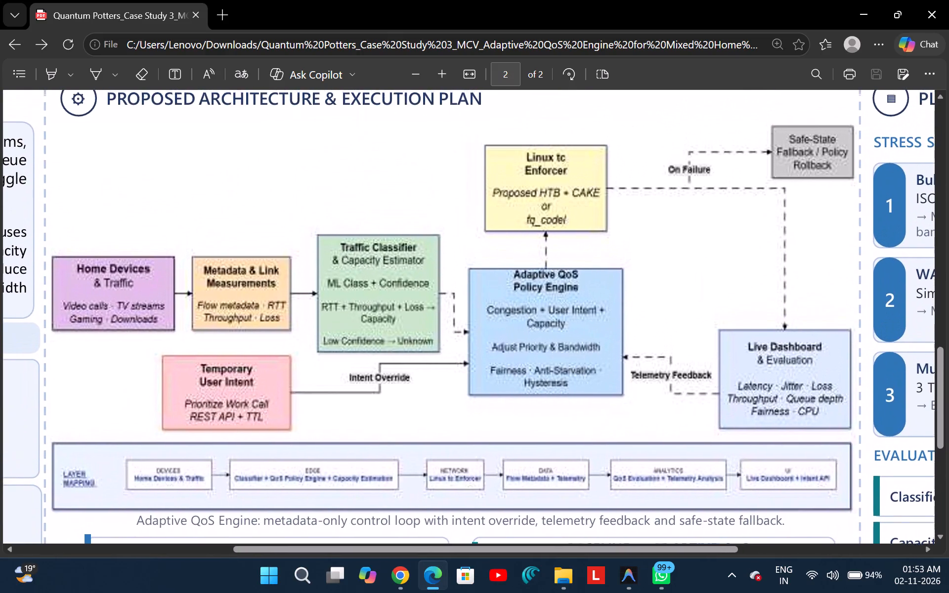
scroll(482, 405, "up", 1)
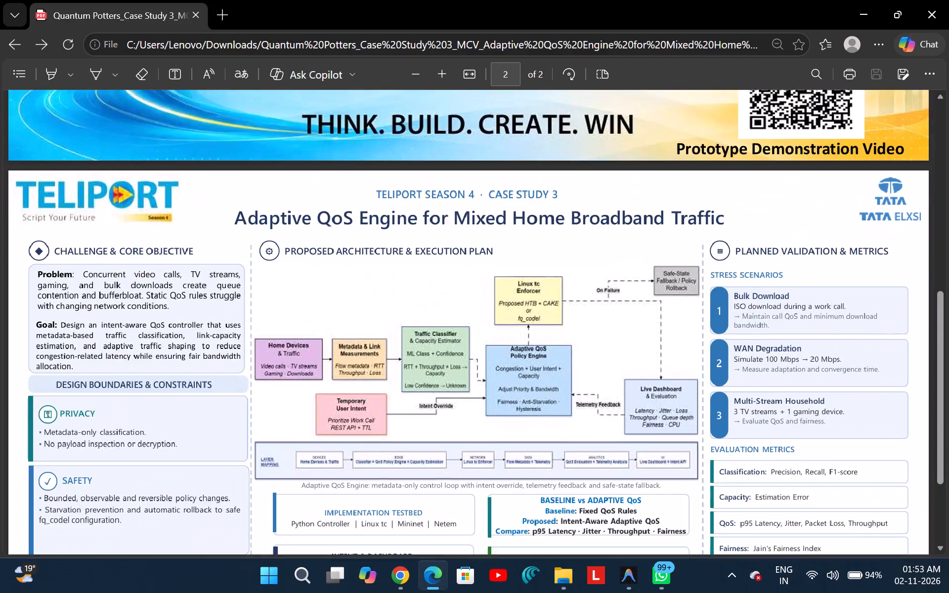
scroll(482, 405, "down", 2)
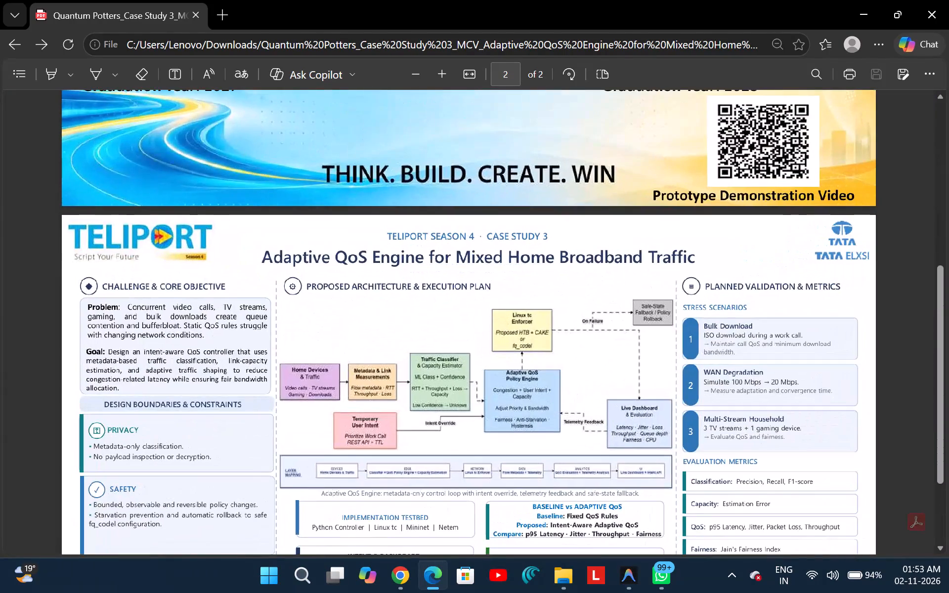
scroll(484, 349, "down", 2)
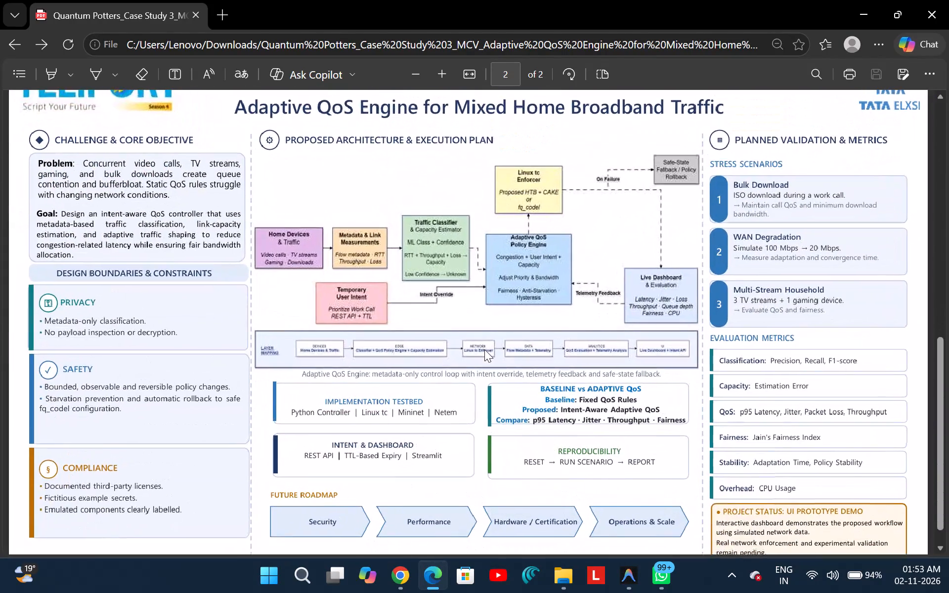
scroll(493, 384, "up", 1)
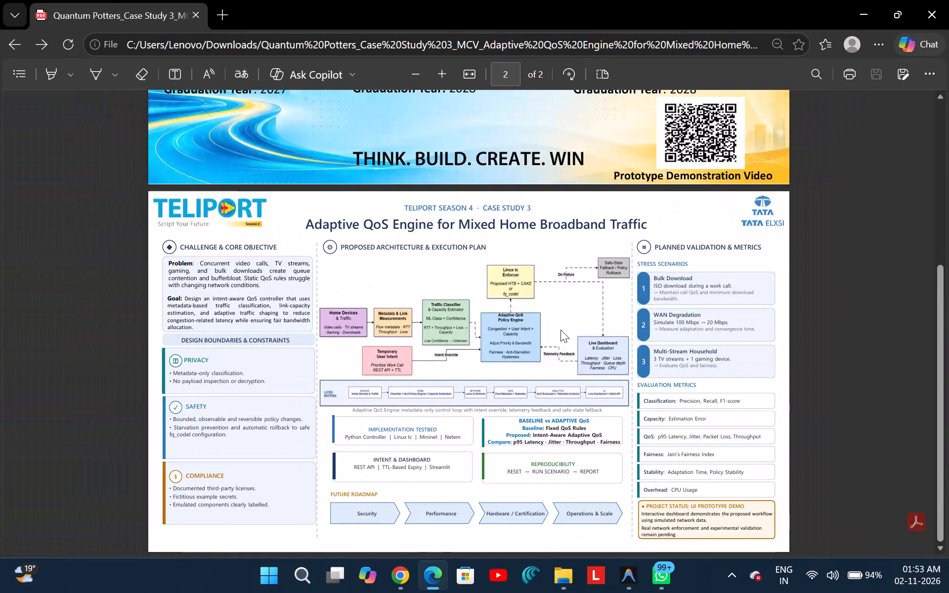
scroll(617, 349, "right", 1)
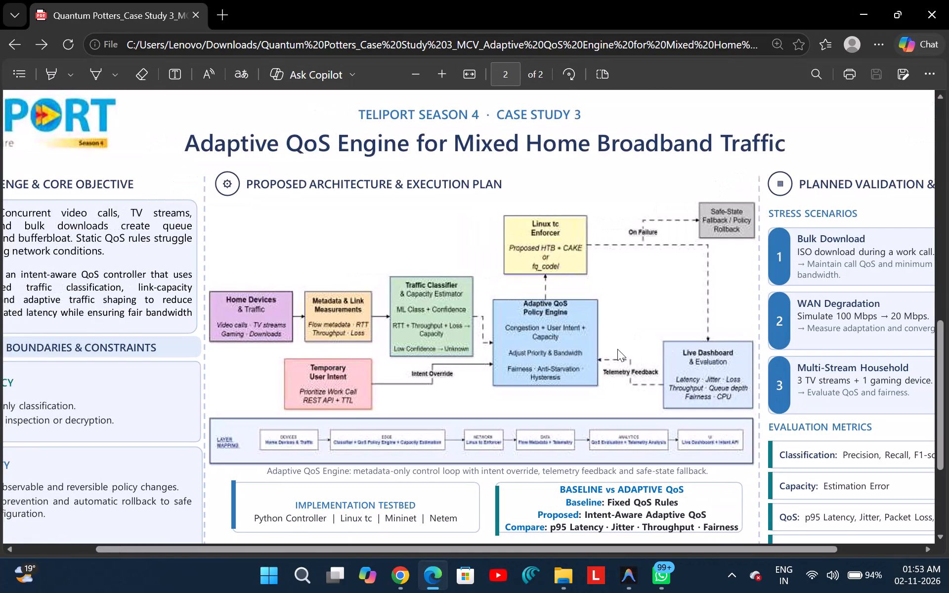
left_click(948, 0)
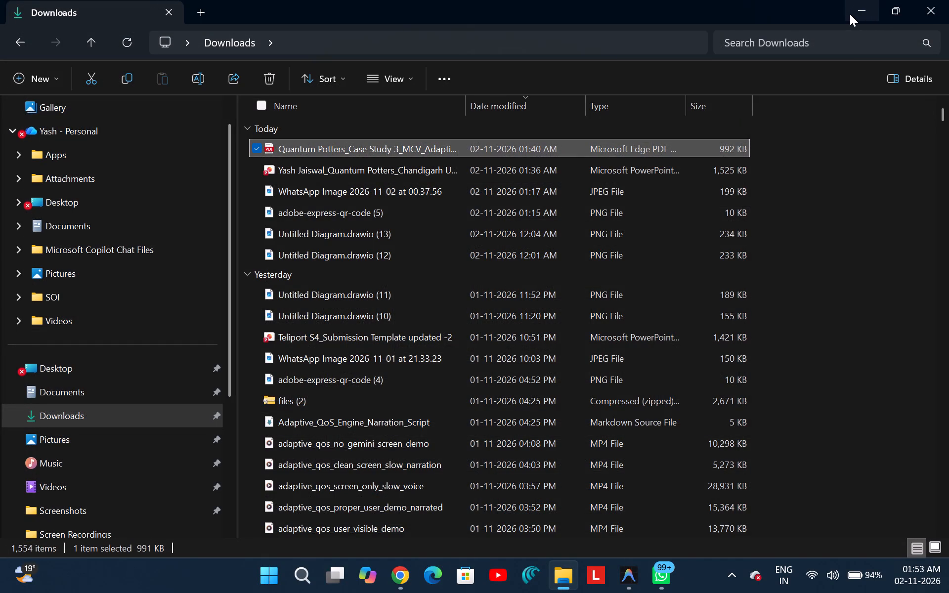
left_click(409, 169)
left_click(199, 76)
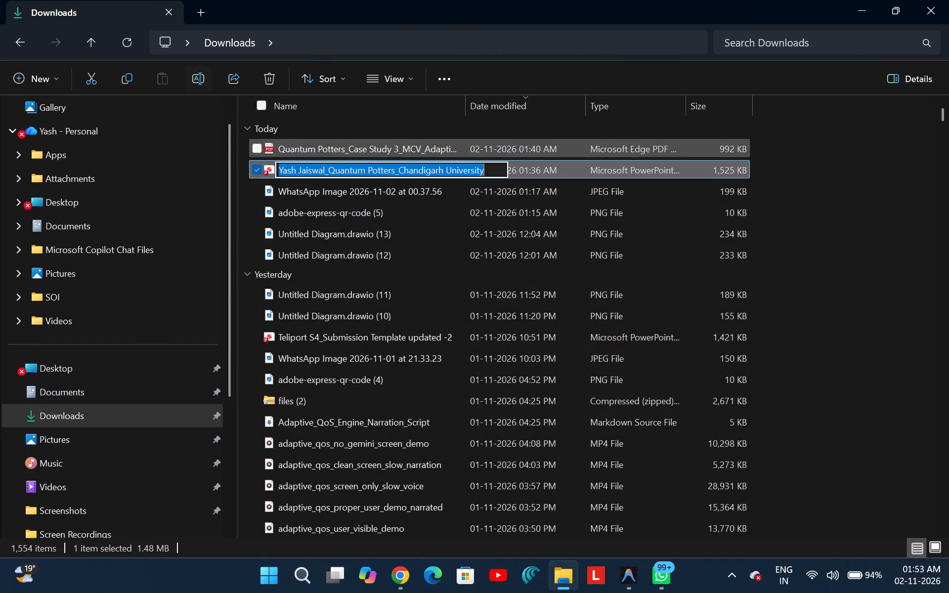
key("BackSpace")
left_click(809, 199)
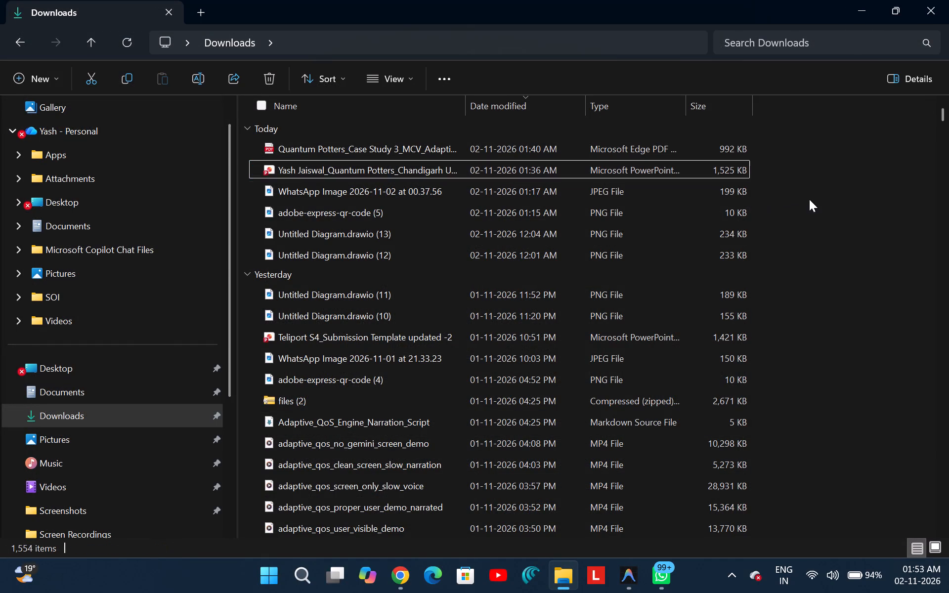
Rename the Chandigarh University PowerPoint as Quantum Potters_Case Study 3_MCV_Adaptive QoS Engine for Mixed Home Broadband Traffic, copying the submission PDF's name.
left_click(427, 154)
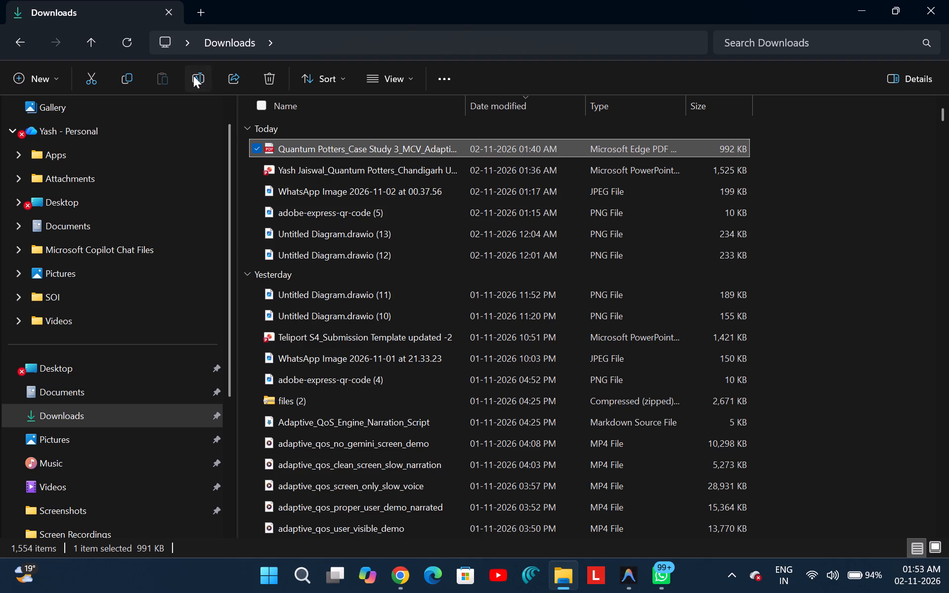
left_click(193, 76)
key("ctrl+c")
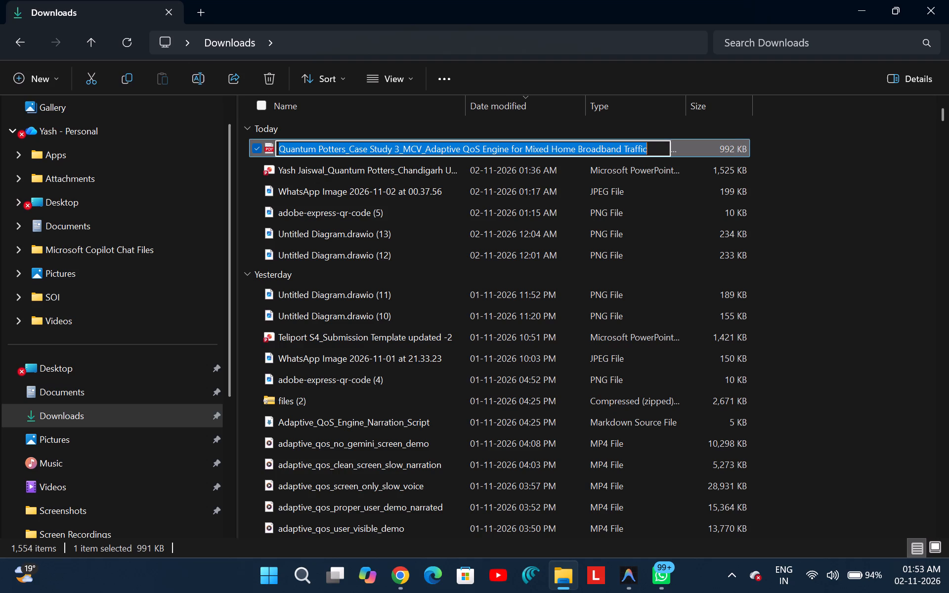
left_click(814, 200)
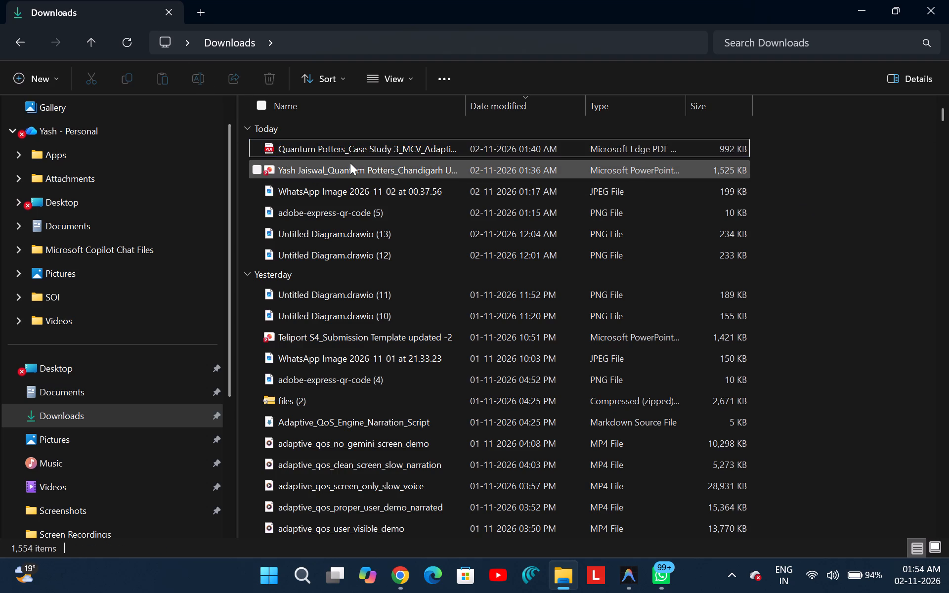
left_click(350, 162)
left_click(207, 85)
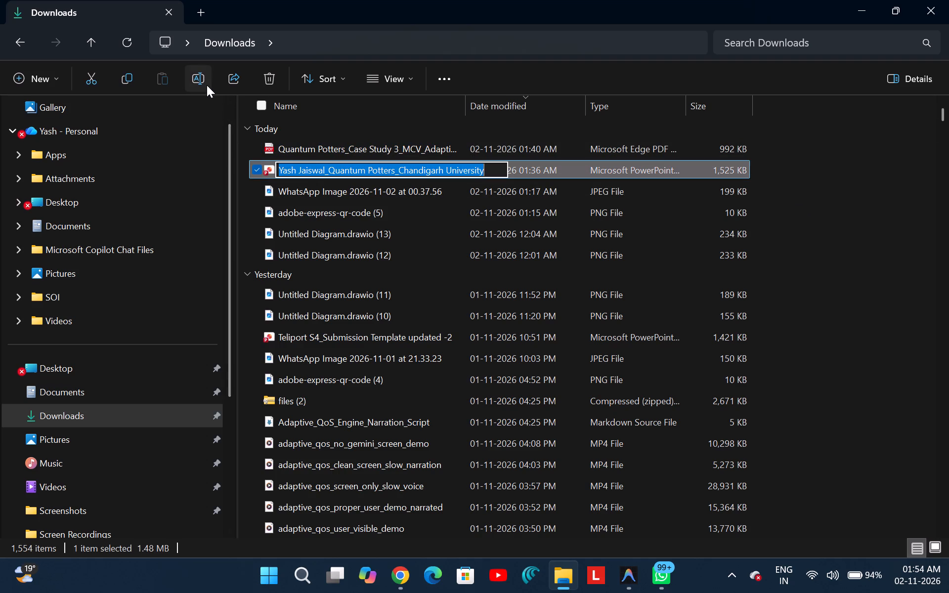
key("BackSpace")
key("ctrl+v")
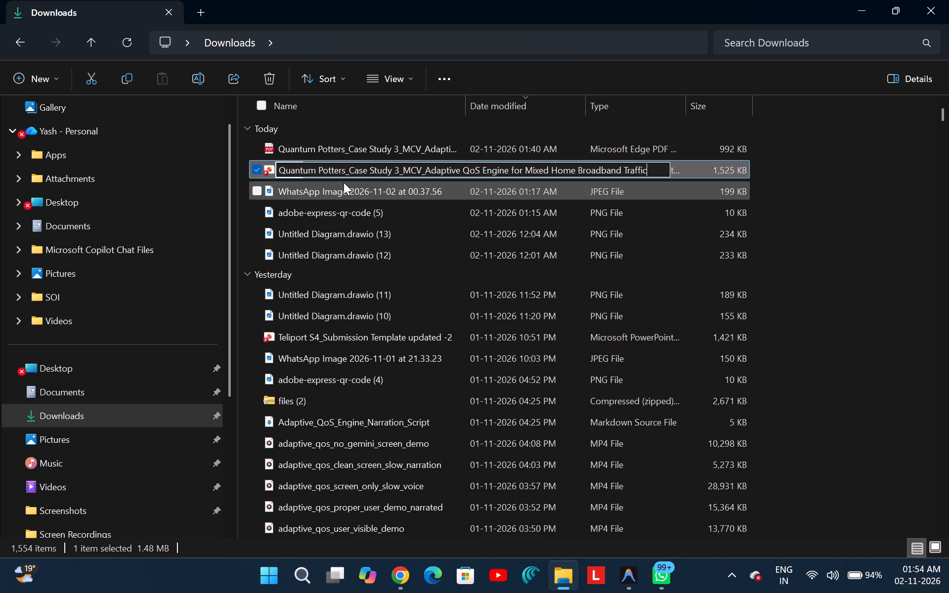
key("Return")
Open the renamed presentation in PowerPoint, check both of its slides, and close it.
double_click(321, 173)
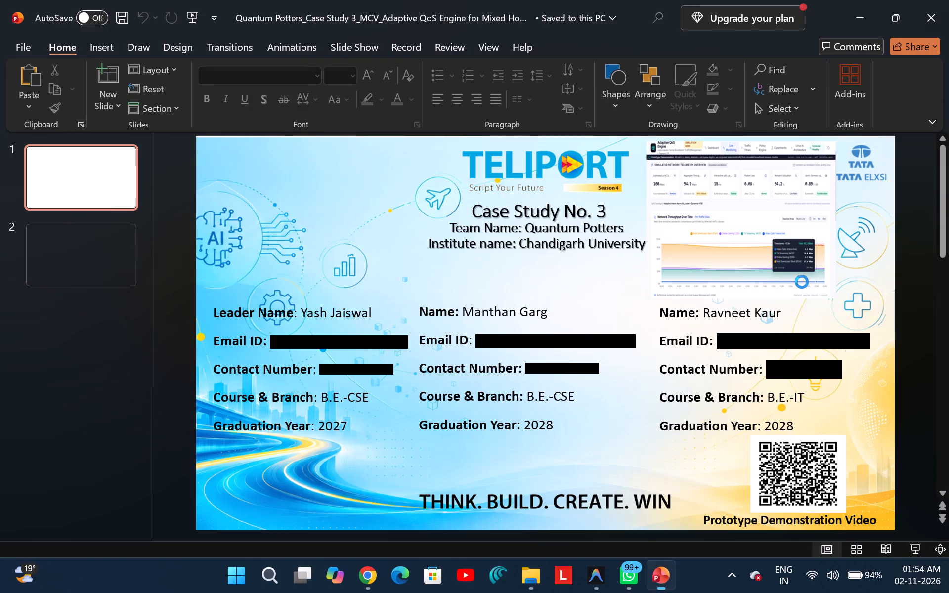
key("Right")
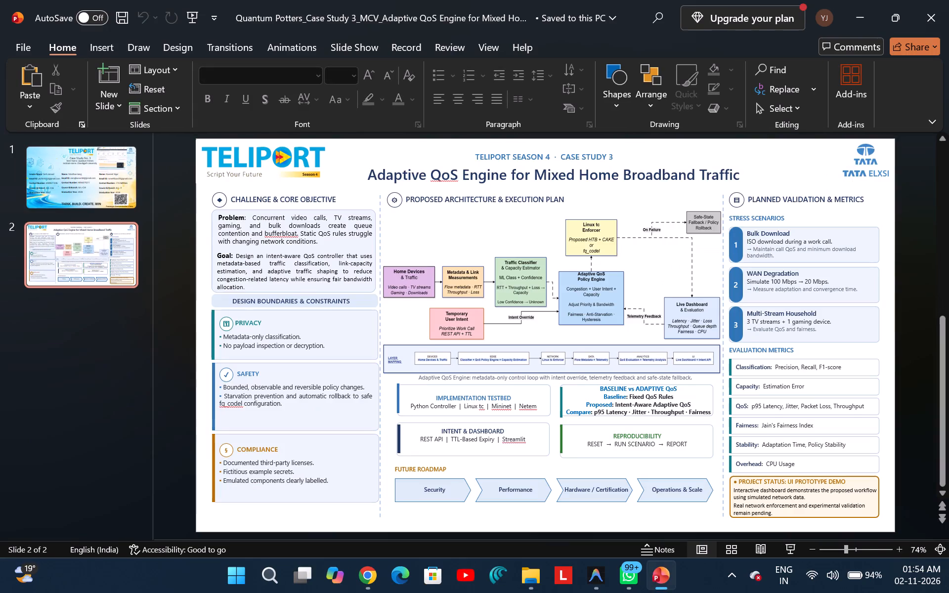
left_click(948, 0)
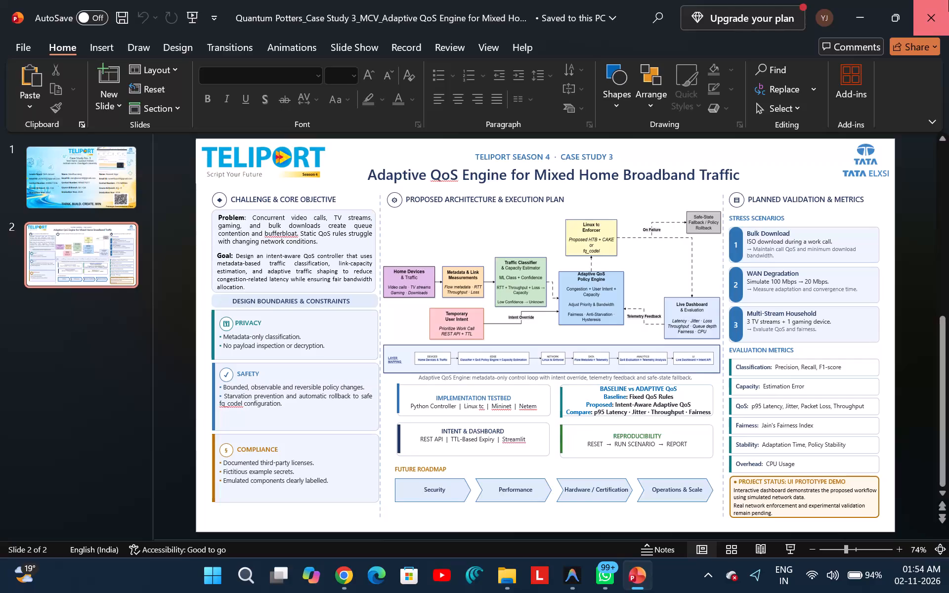
In Chrome, open the TELIPORT Round 1 submission form and select Case Study 3_MCV_Adaptive QoS Engine for Mixed Home Broadband Traffic.
left_click(865, 16)
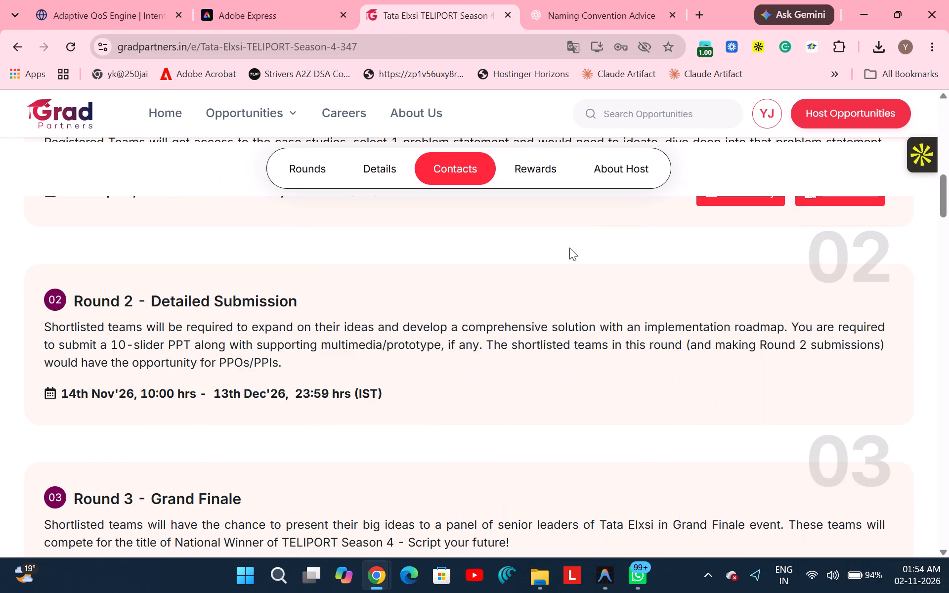
scroll(755, 314, "up", 1)
left_click(830, 267)
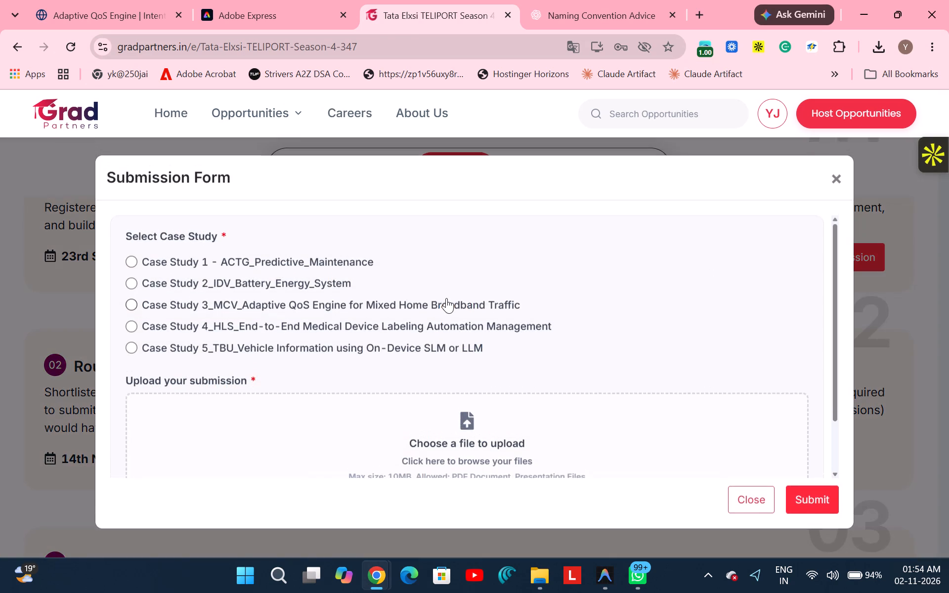
scroll(461, 367, "down", 1)
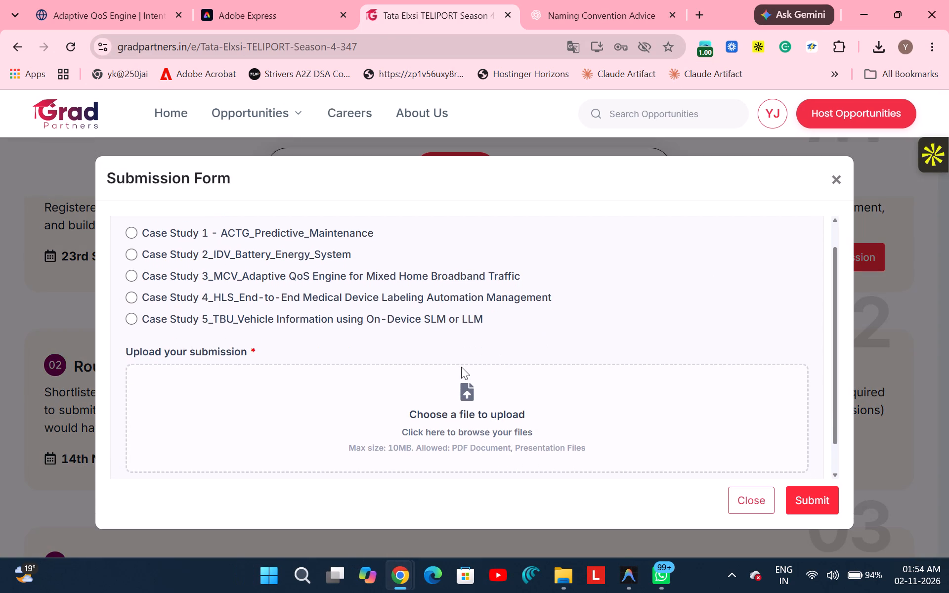
scroll(461, 367, "down", 1)
left_click(131, 275)
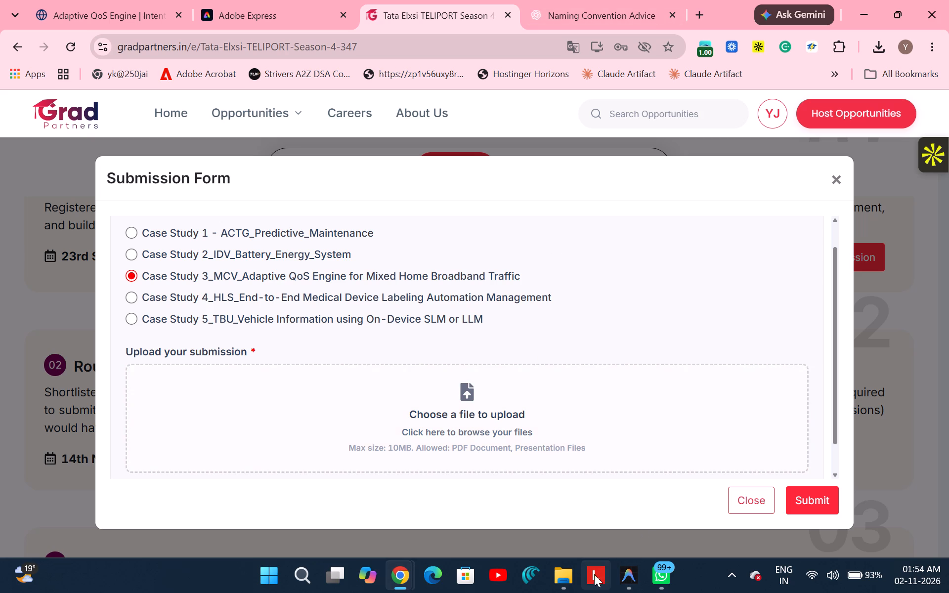
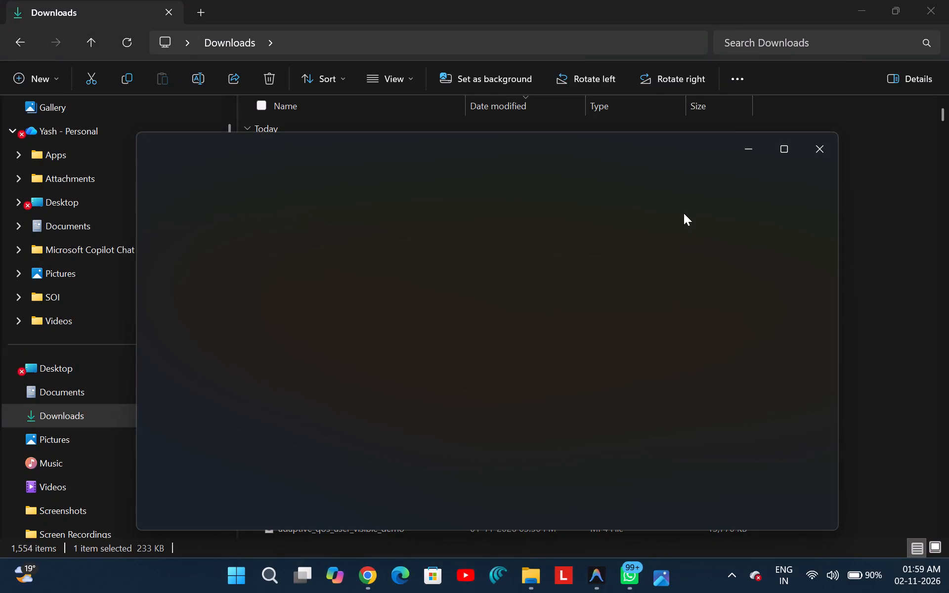
Maximize the Photos window to view the architecture diagram image Untitled Diagram.drawio (13).png at full-screen size.
left_click(786, 157)
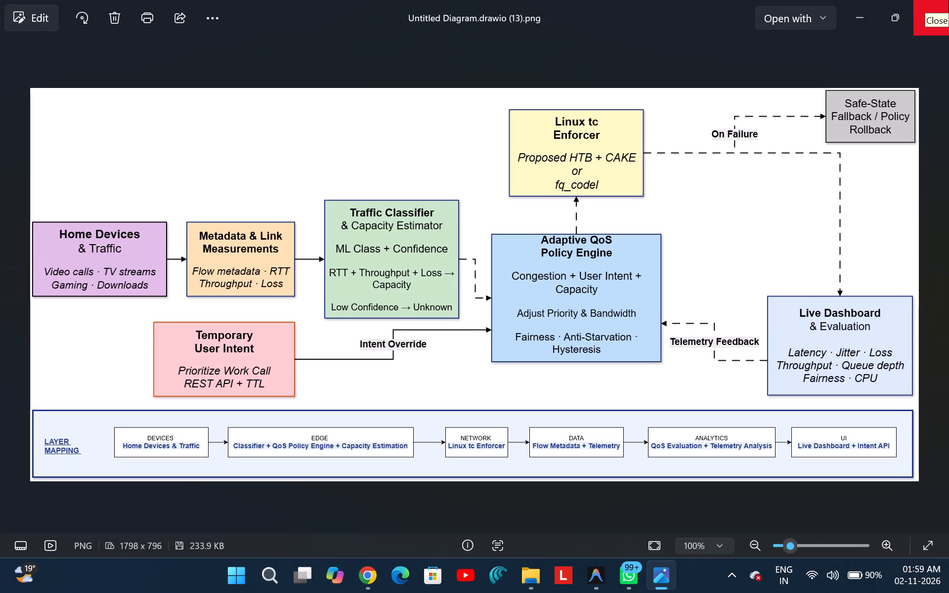
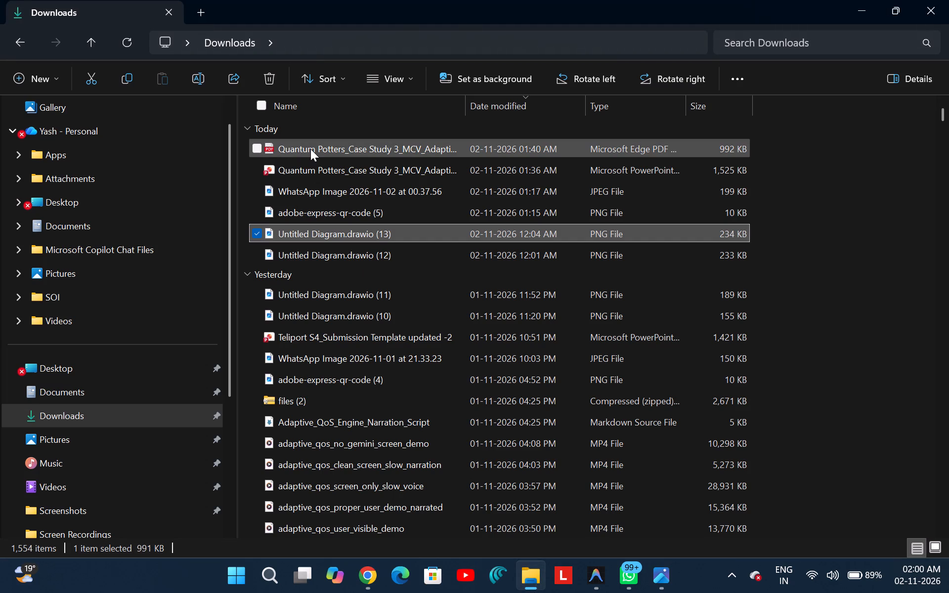
double_click(310, 168)
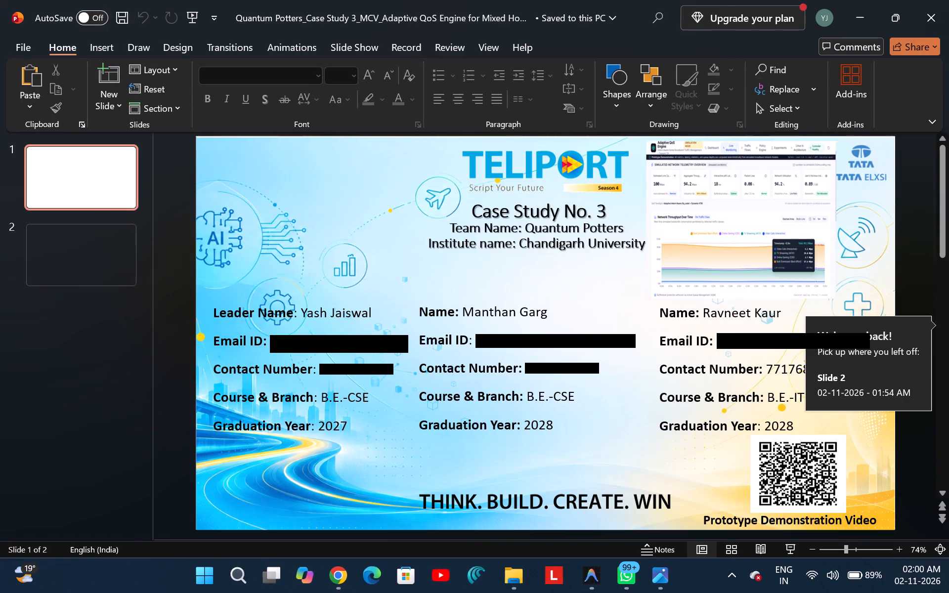
Review both slides of the Quantum Potters presentation in a full-screen slide show, and close the presentation.
key("Down")
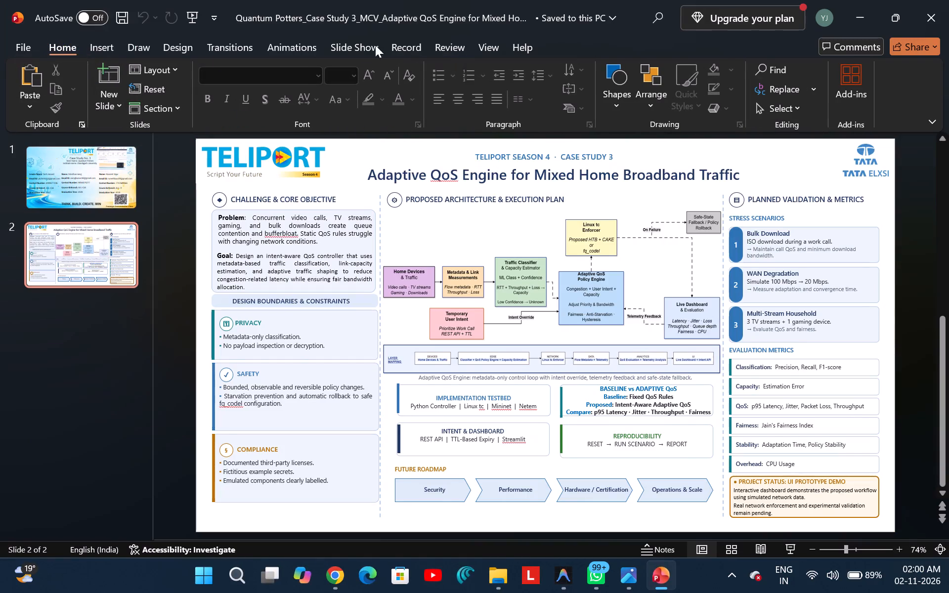
left_click(353, 48)
left_click(45, 112)
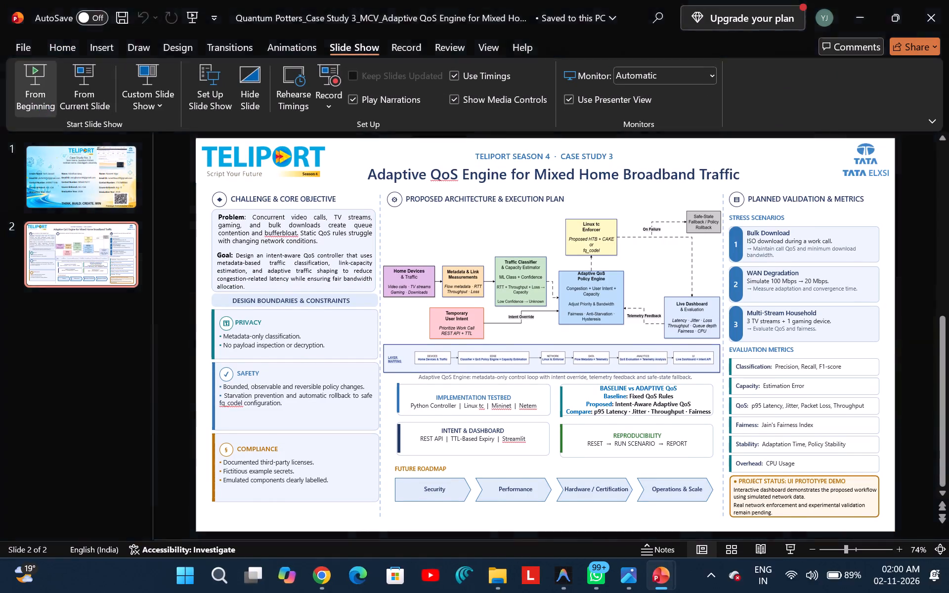
key("Right")
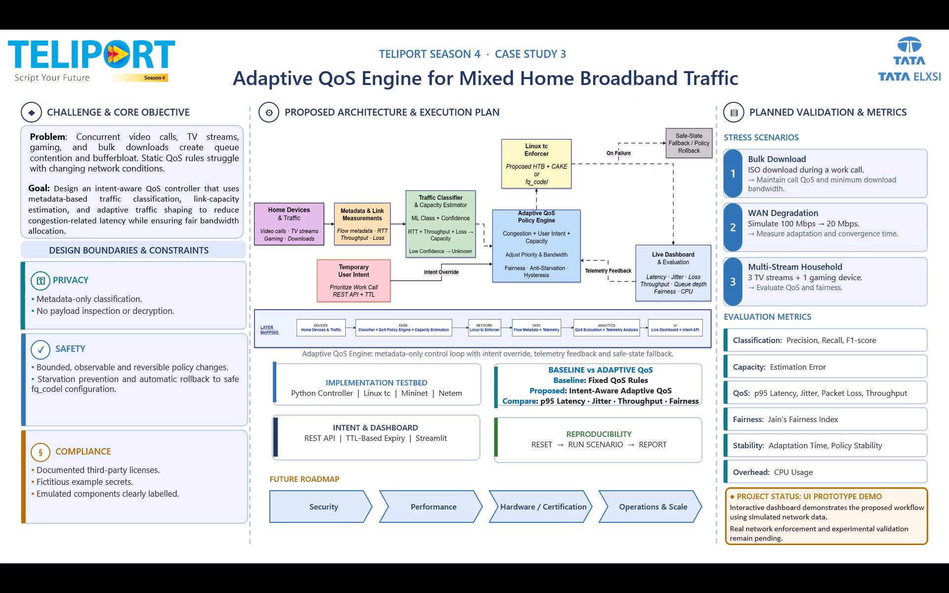
key("Left")
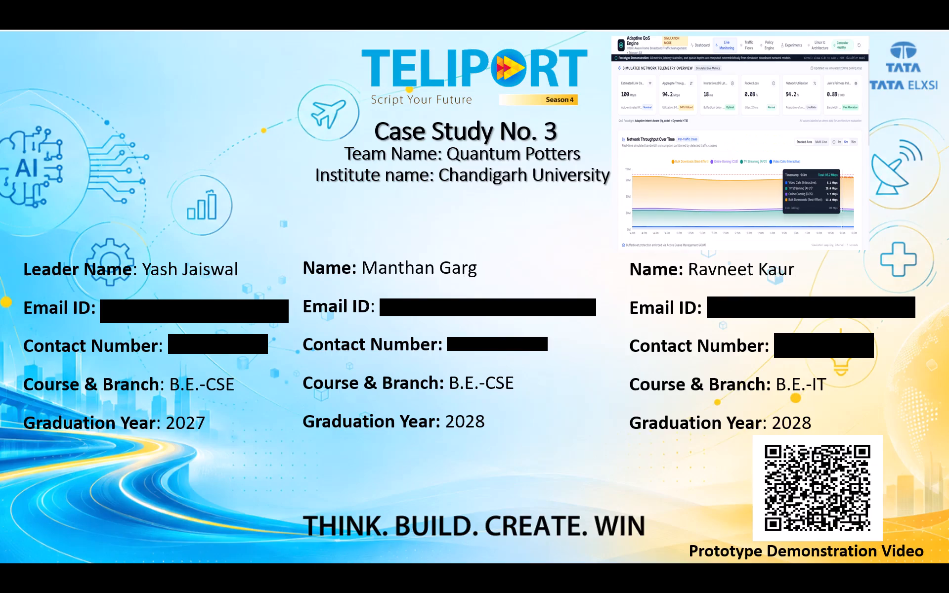
key("Escape")
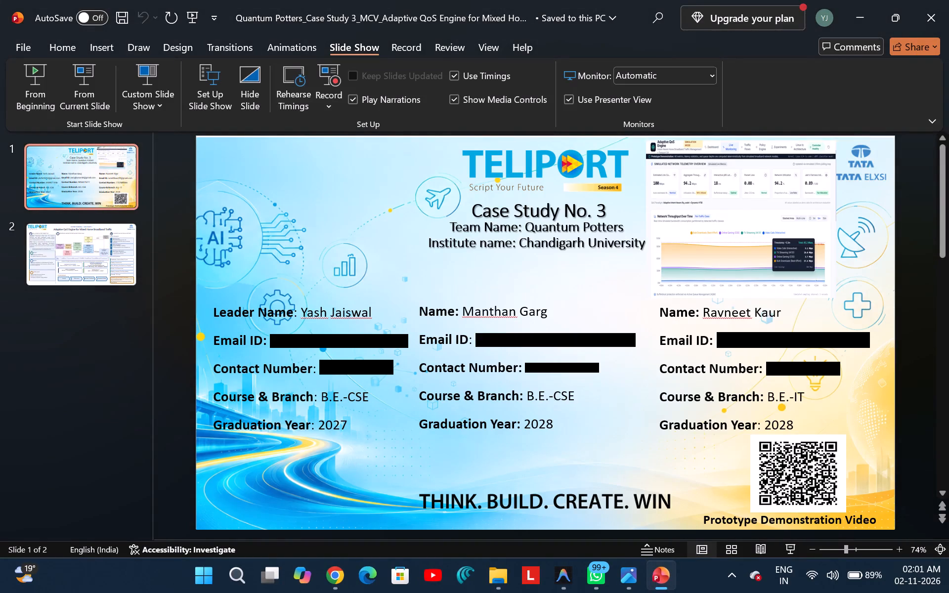
left_click(948, 27)
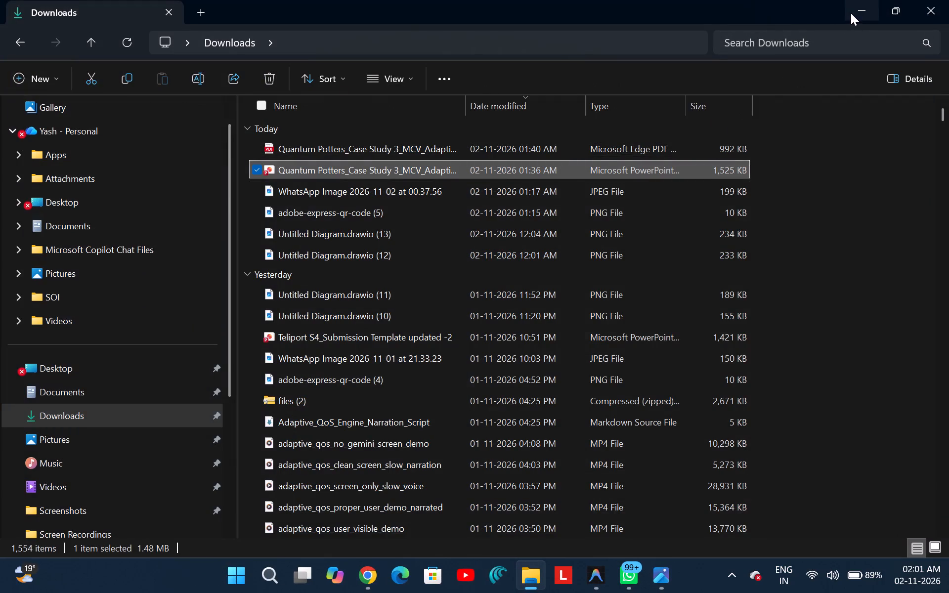
Check the Quantum Potters Case Study 3 PDF from Downloads, and put away the PDF and the Downloads window.
double_click(455, 153)
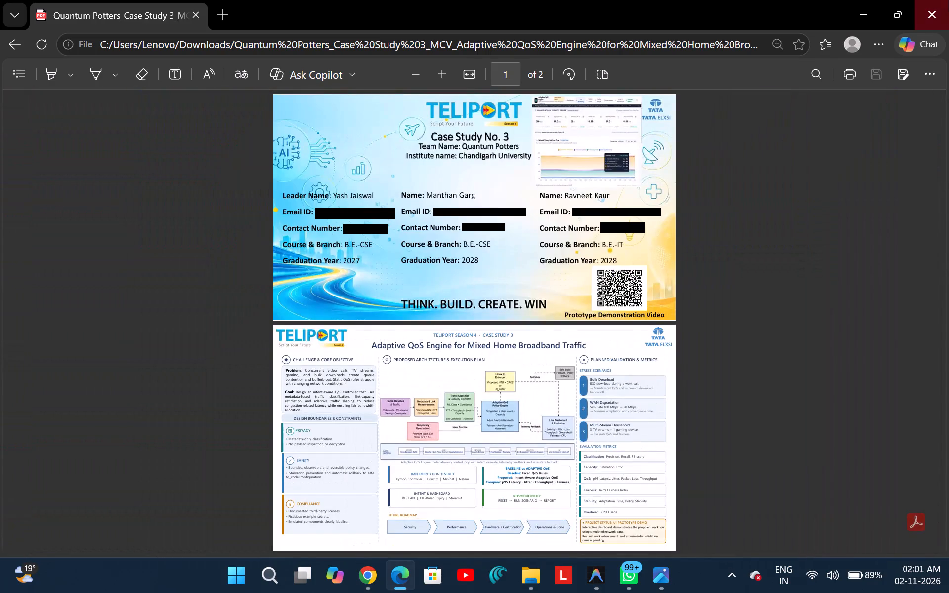
left_click(948, 0)
left_click(867, 13)
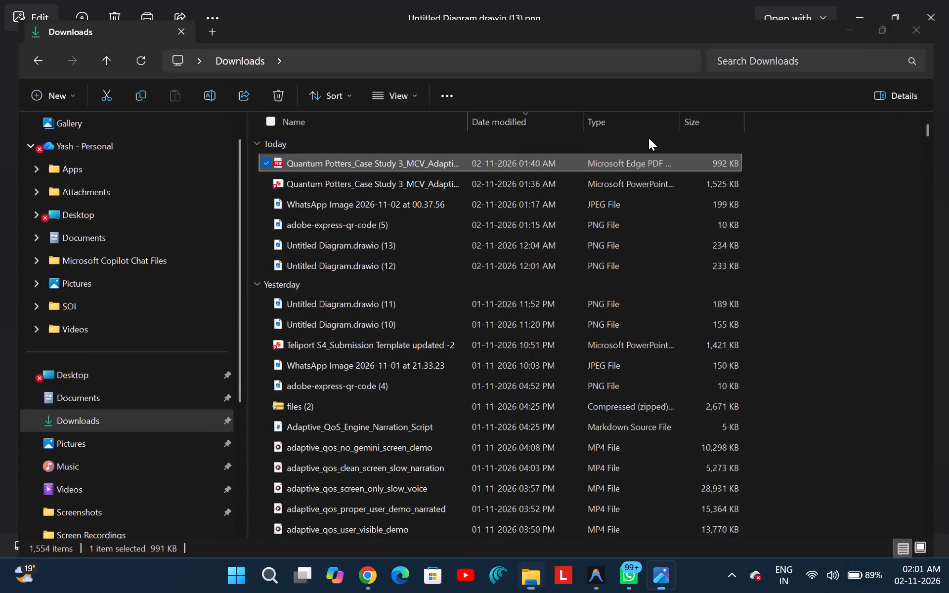
left_click(365, 578)
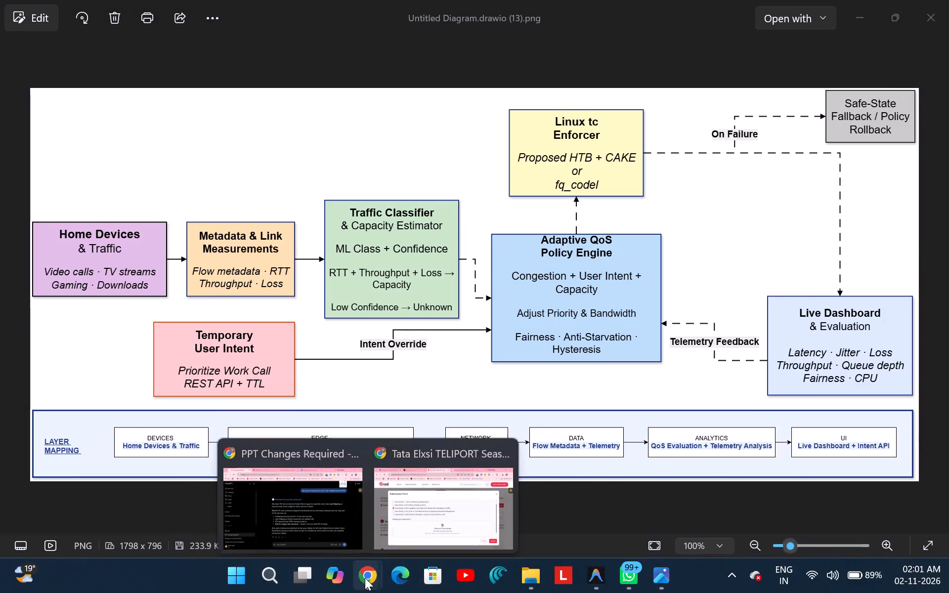
left_click(475, 496)
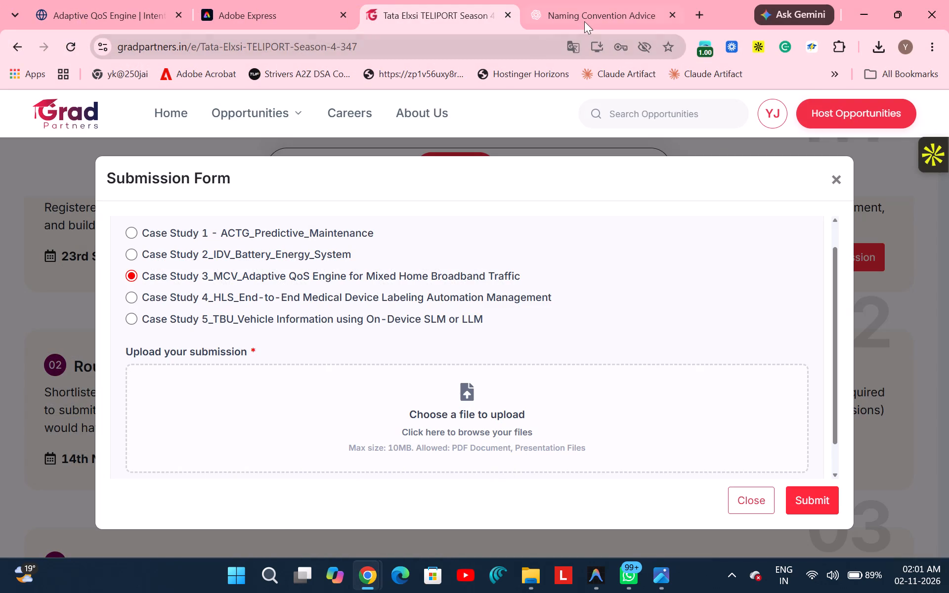
left_click(584, 21)
left_click(346, 531)
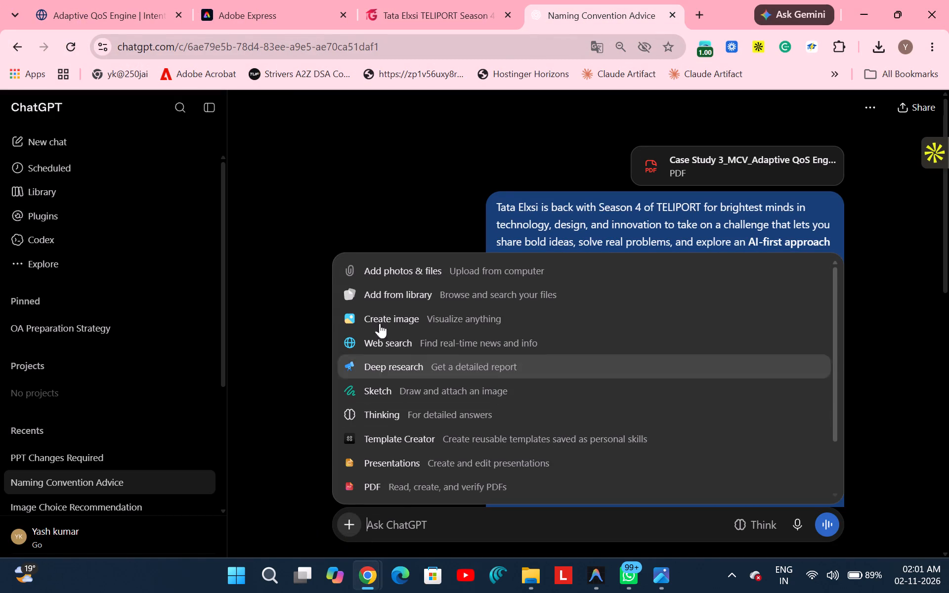
left_click(398, 264)
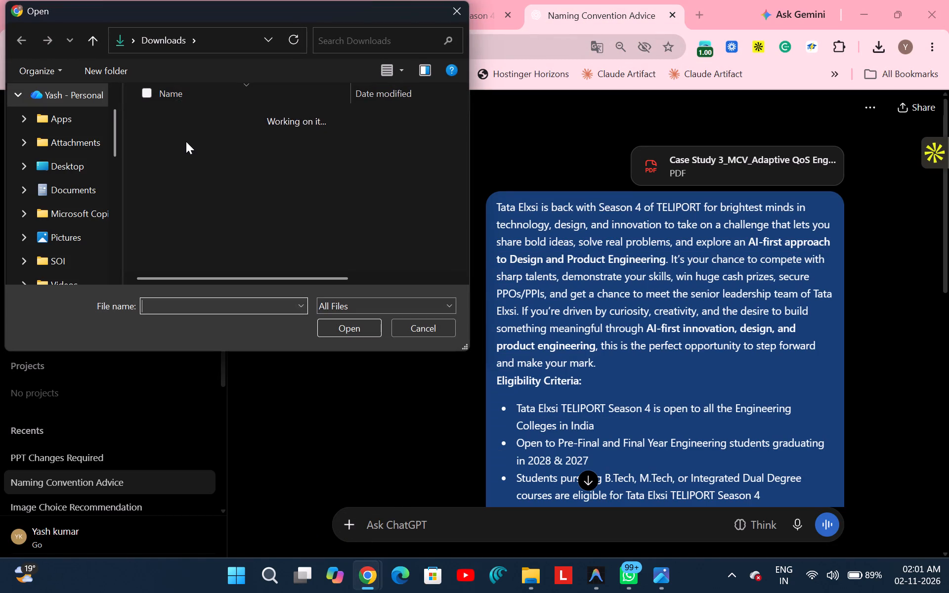
left_click(180, 197)
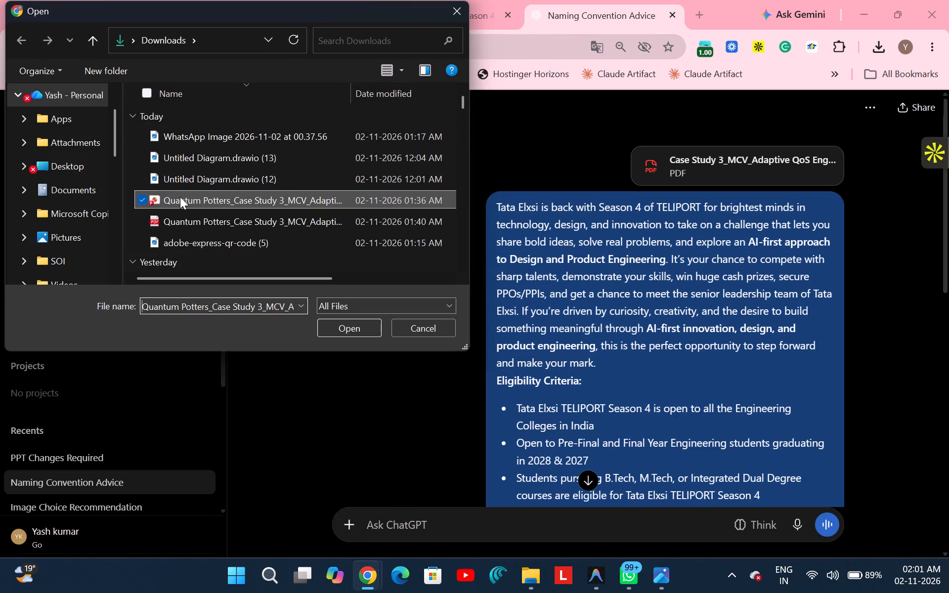
left_click(177, 220)
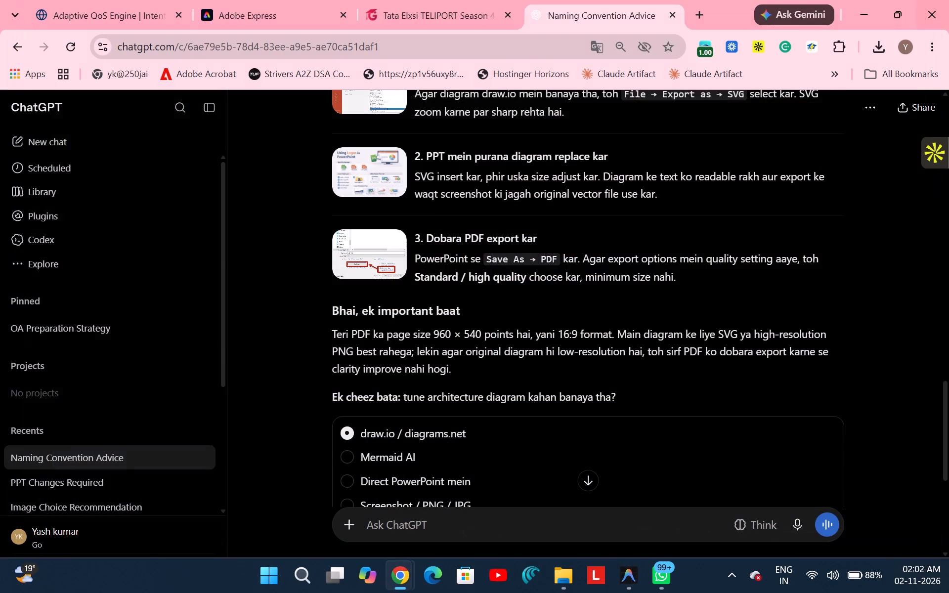
Open the recent Google Drive file Untitled Diagram.drawio in draw.io in a new browser tab, without restoring the offered draft.
left_click(708, 9)
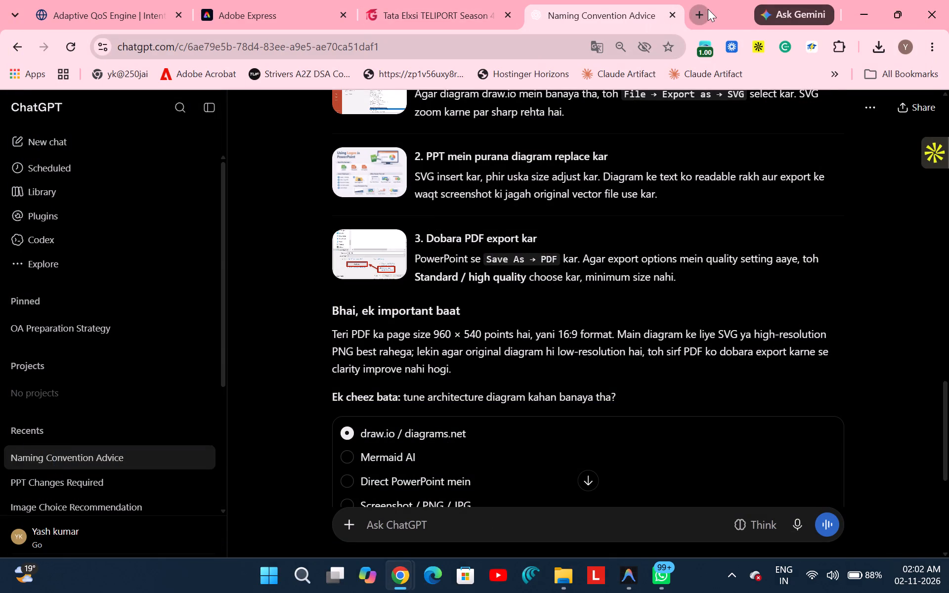
type("dr")
key("Return")
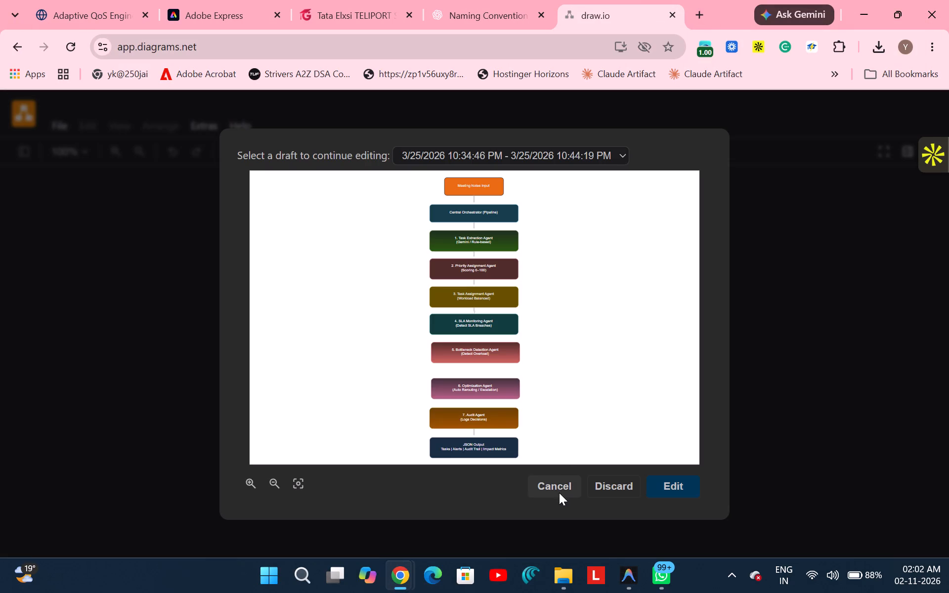
left_click(559, 493)
left_click(51, 125)
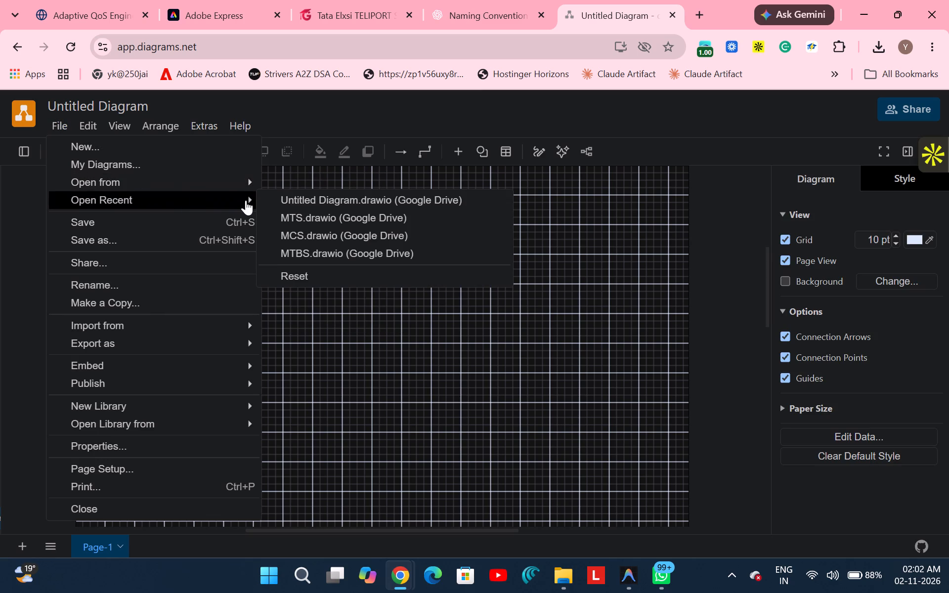
left_click(294, 205)
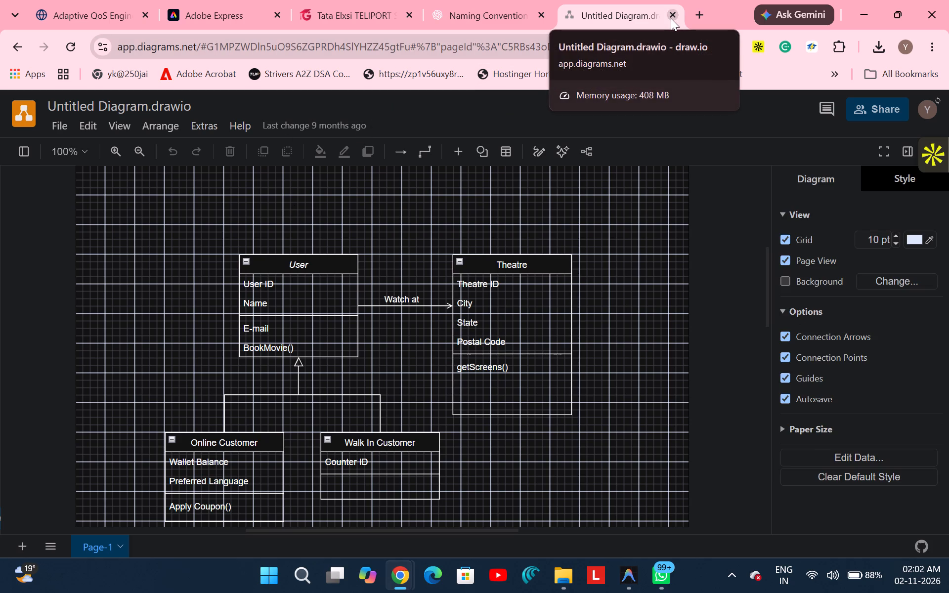
Look through the recent Google Drive diagrams for the architecture diagram source, and close the diagram list.
left_click(62, 119)
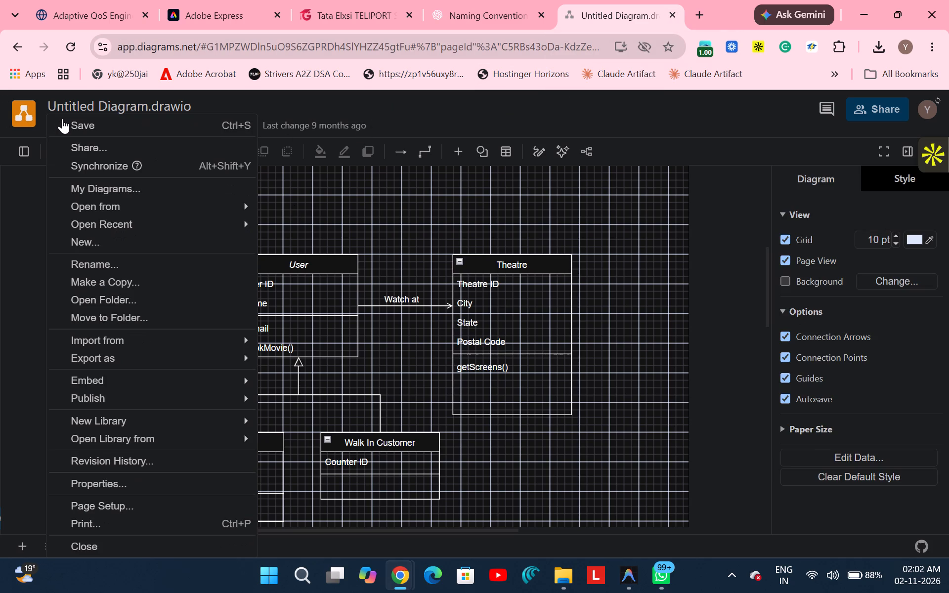
left_click(118, 181)
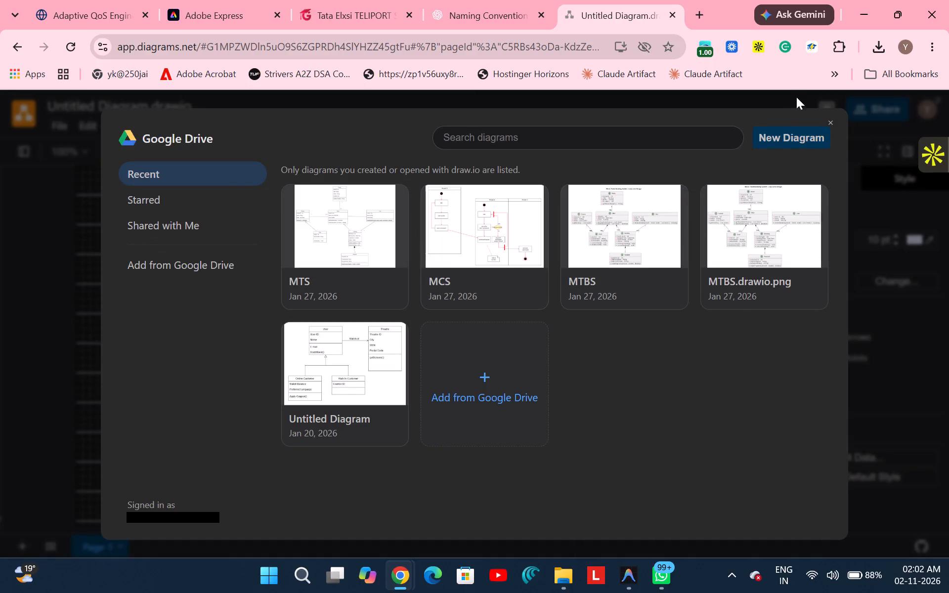
left_click(830, 122)
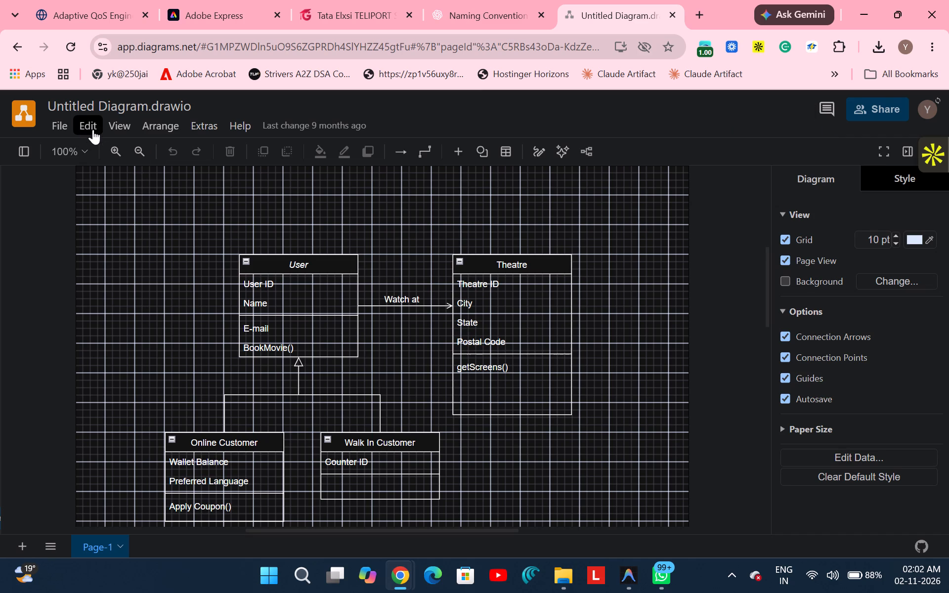
Open Untitled Diagram.drawio (13).png from the device's Downloads folder in draw.io.
left_click(63, 132)
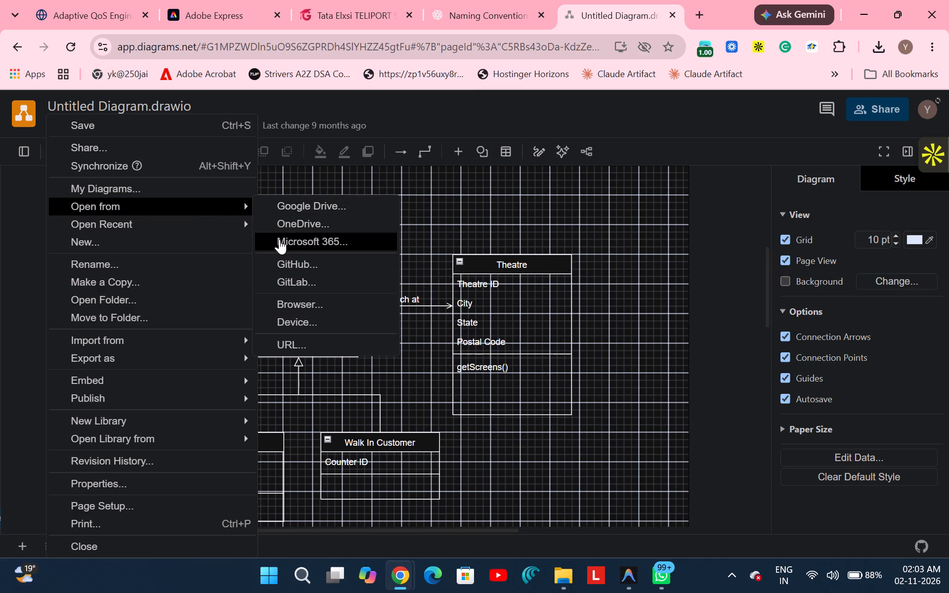
left_click(288, 325)
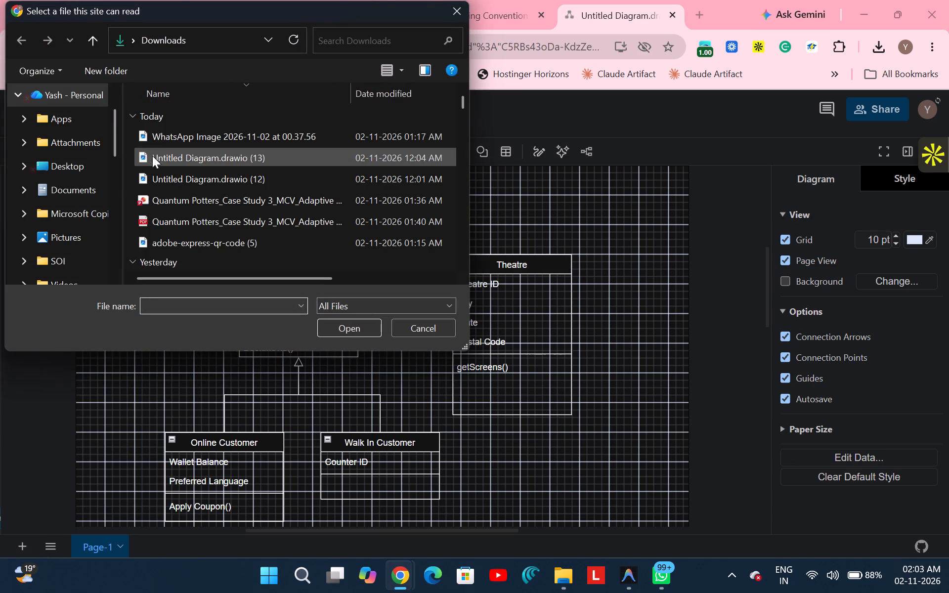
left_click(174, 158)
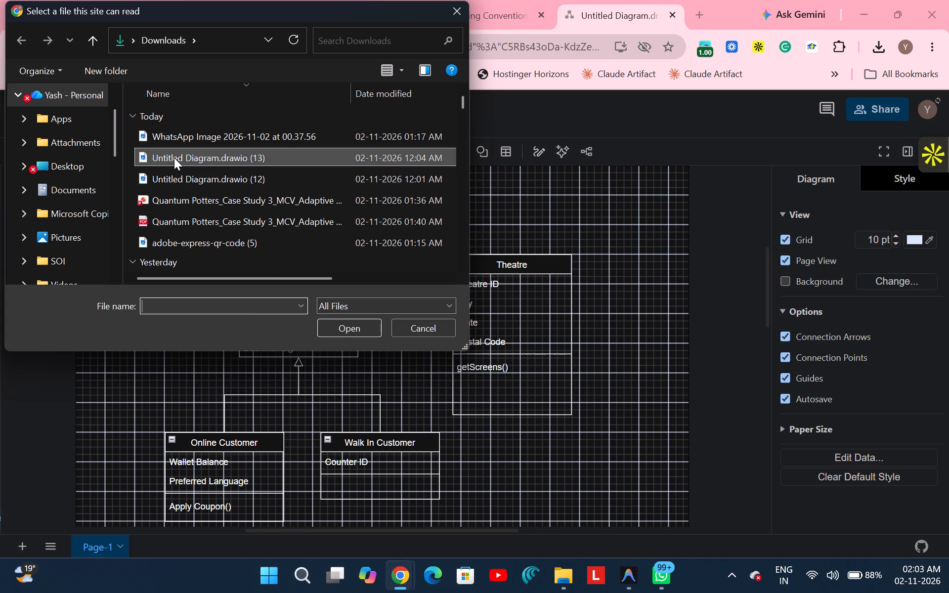
left_click(336, 325)
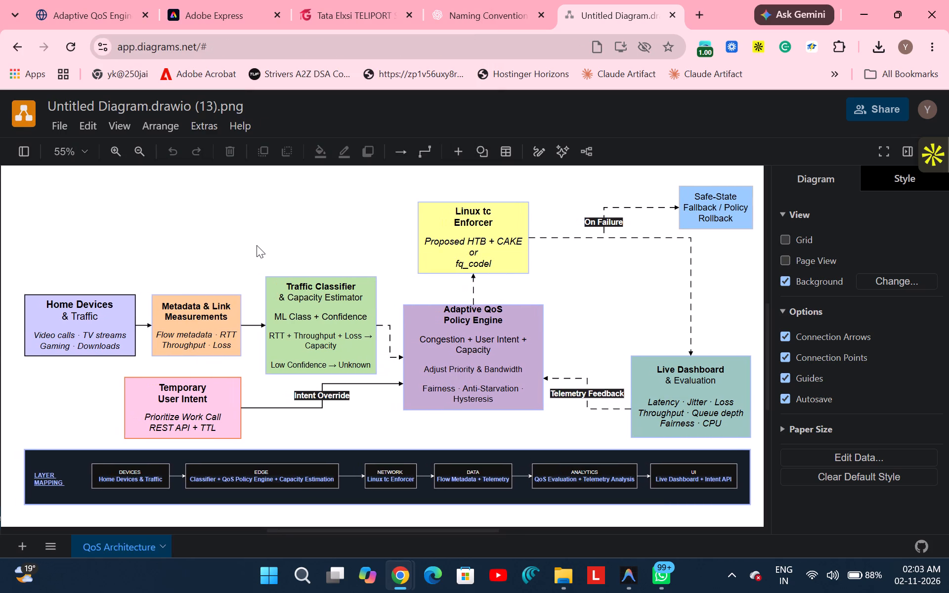
Export the QoS Architecture diagram as an SVG with Light appearance and save it to the device as Untitled Diagram.drawio (13).drawio.svg.
left_click(55, 122)
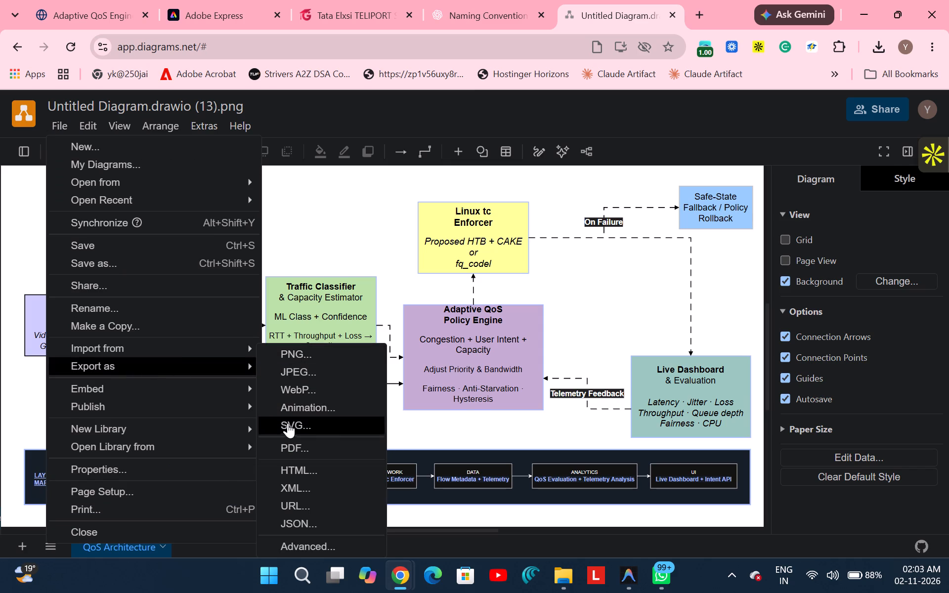
left_click(287, 424)
left_click(366, 401)
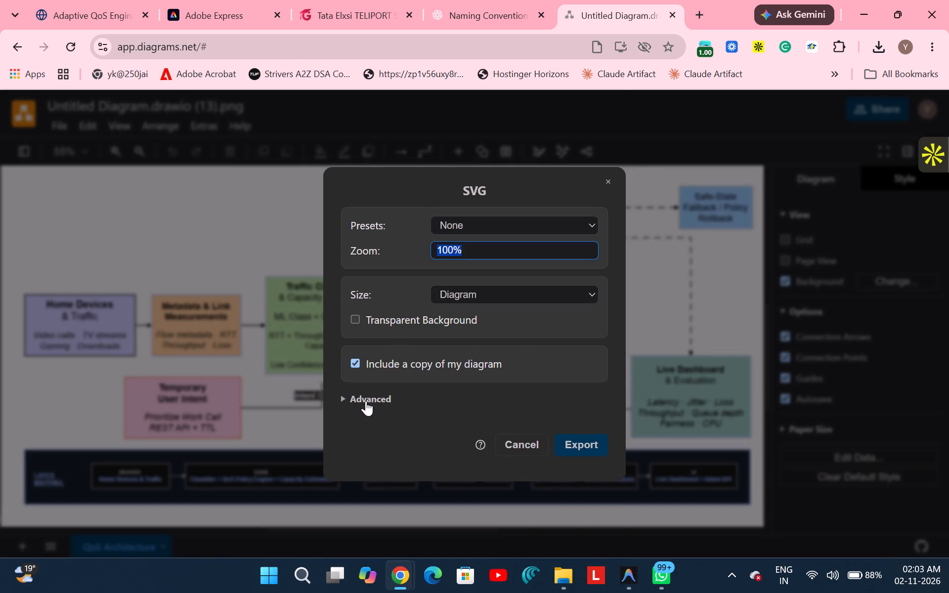
scroll(434, 434, "down", 1)
scroll(458, 391, "down", 1)
left_click(465, 288)
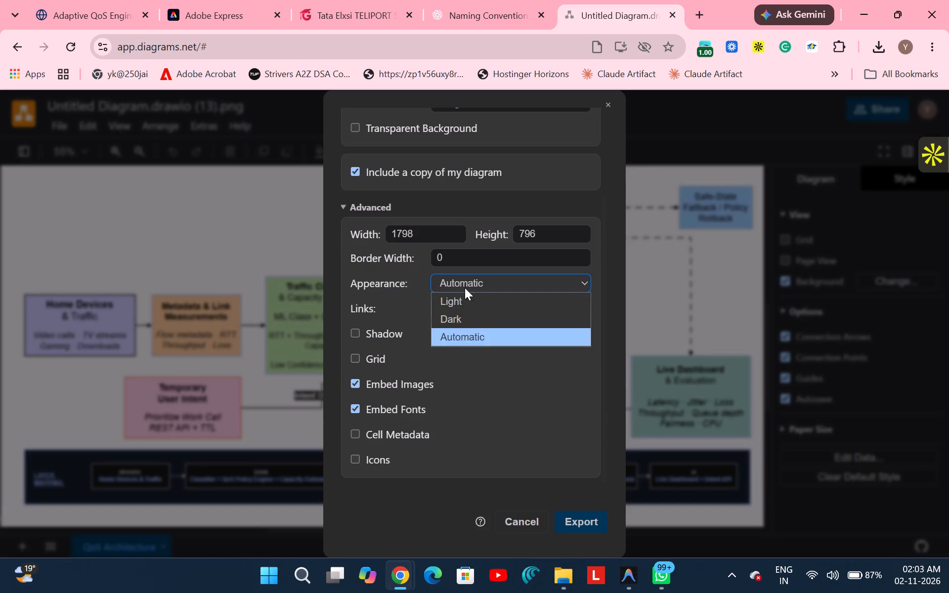
left_click(458, 310)
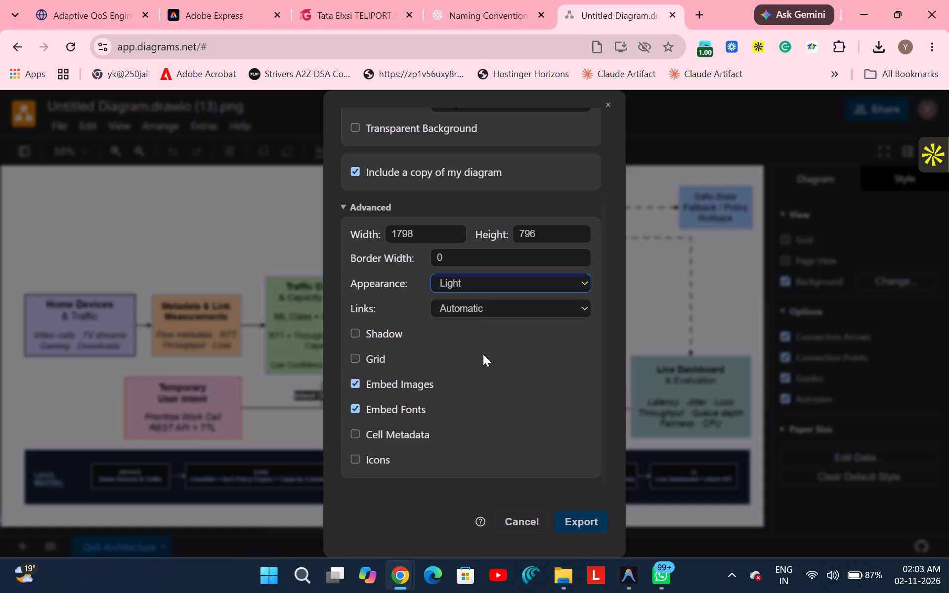
left_click(456, 306)
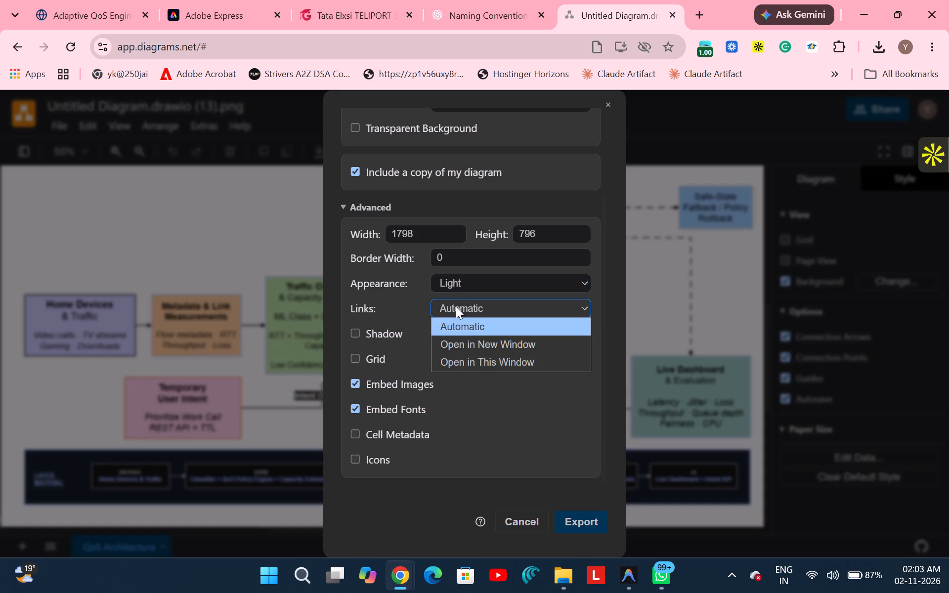
left_click(456, 306)
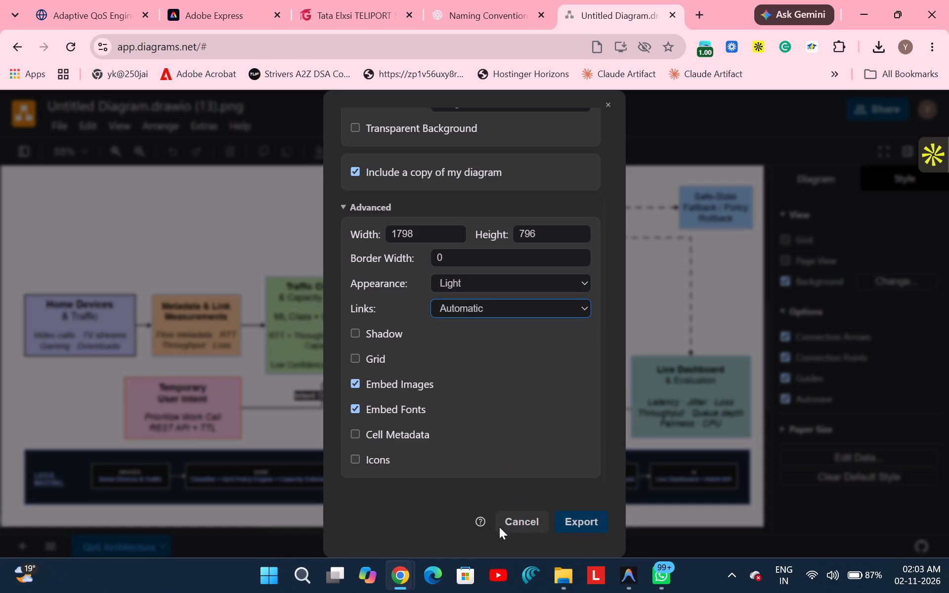
left_click(577, 522)
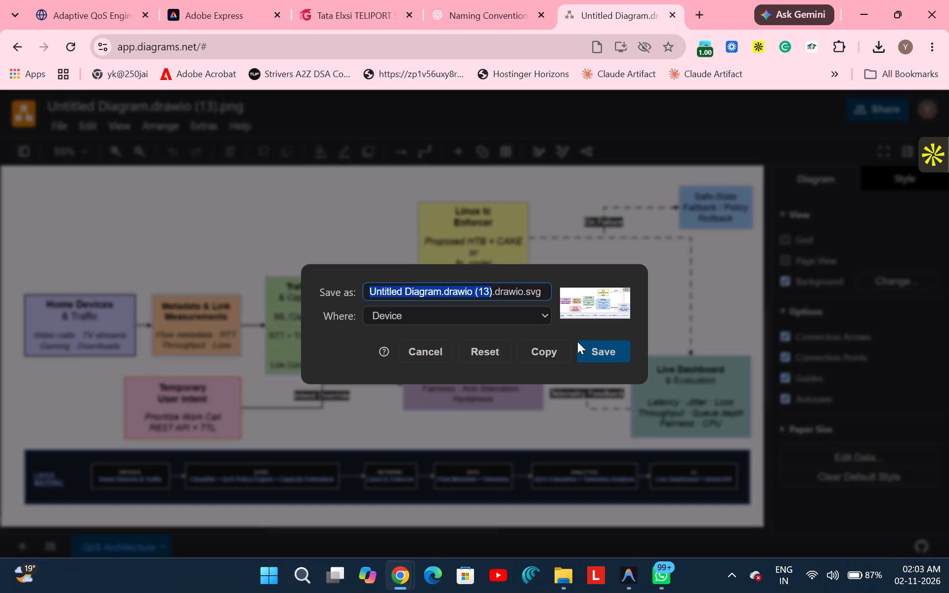
left_click(591, 351)
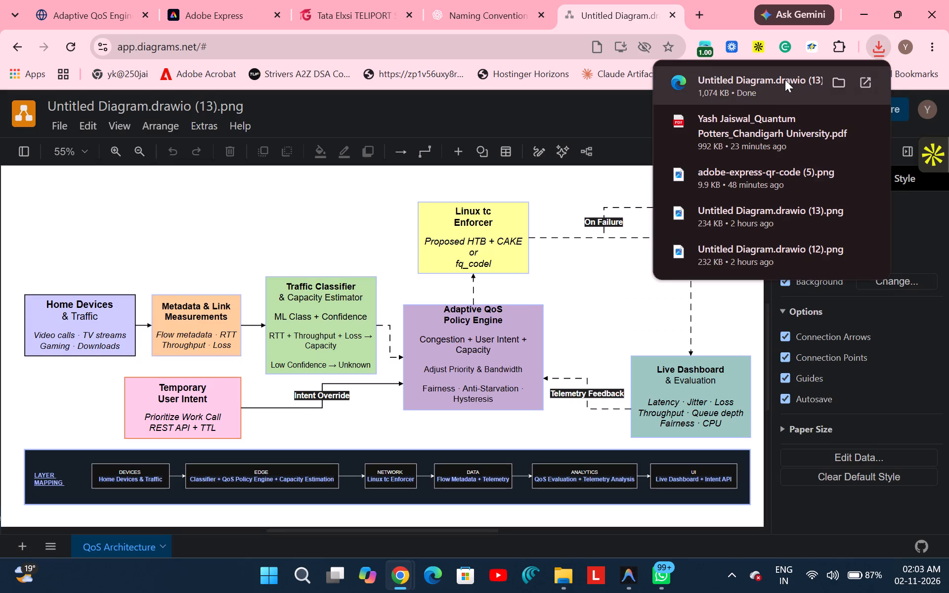
Open the exported SVG and inspect the whole diagram for sharpness and completeness, at full size and at 50% zoom.
left_click(785, 80)
scroll(692, 266, "down", 1)
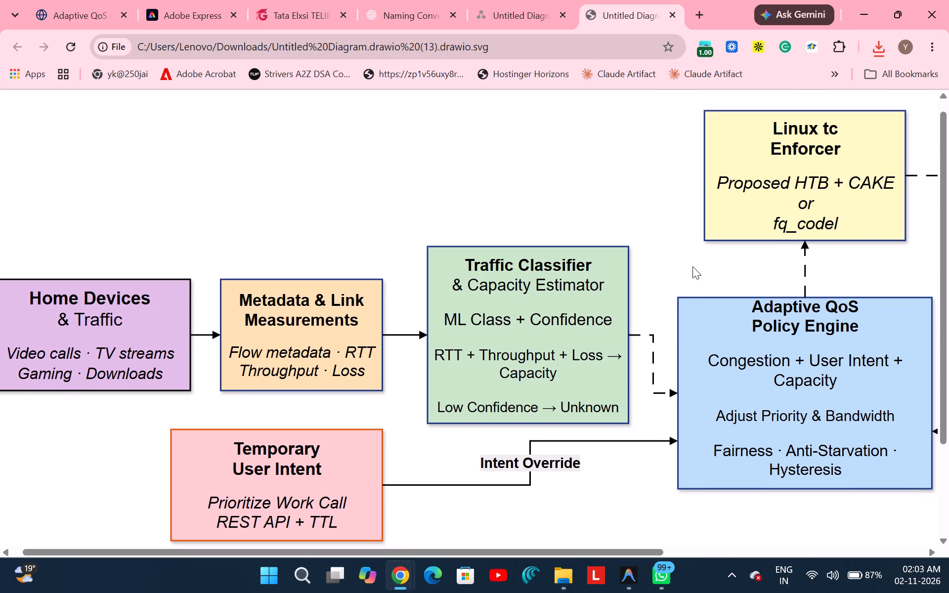
scroll(692, 266, "down", 1)
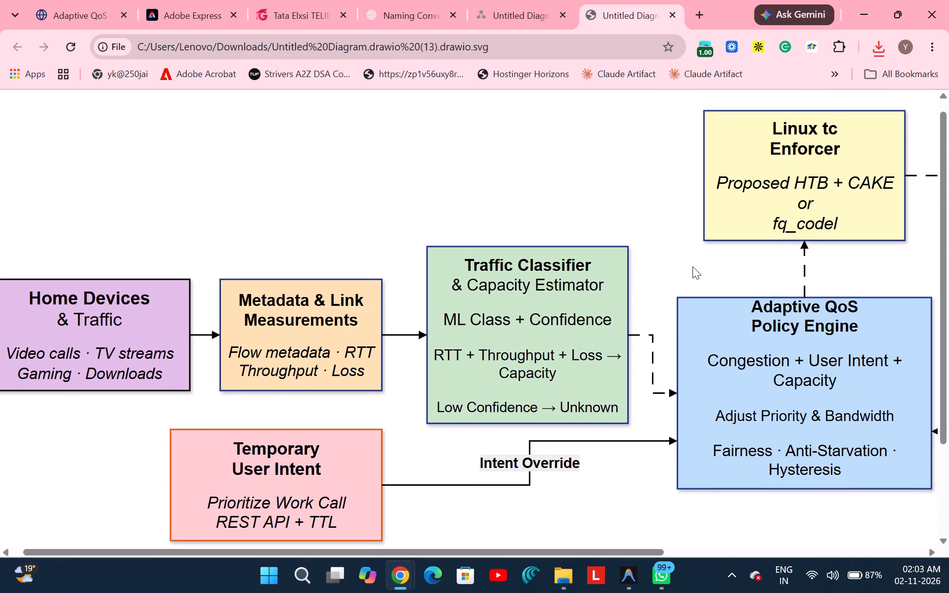
scroll(692, 266, "down", 2)
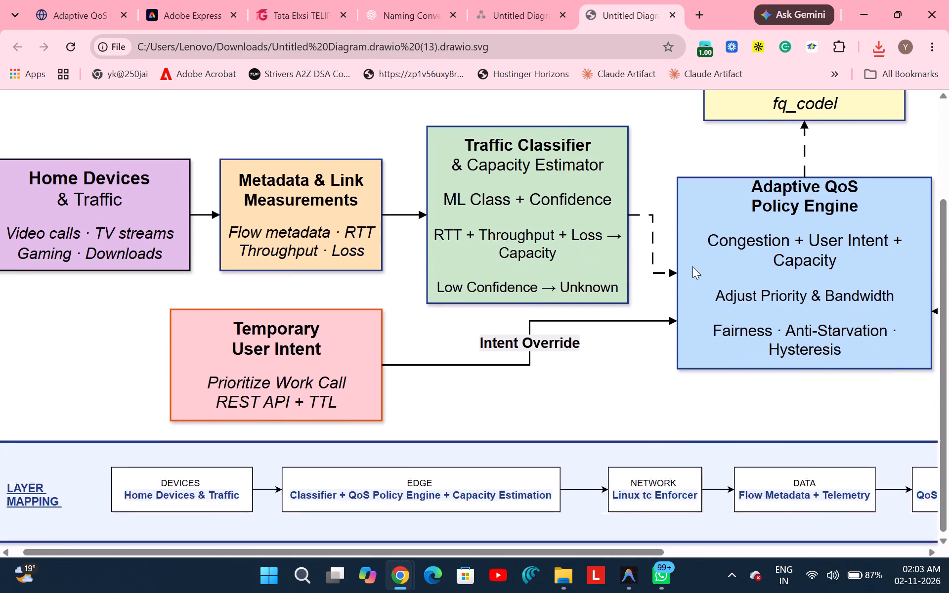
scroll(692, 266, "down", 2)
scroll(692, 266, "left", 11)
scroll(692, 266, "right", 11)
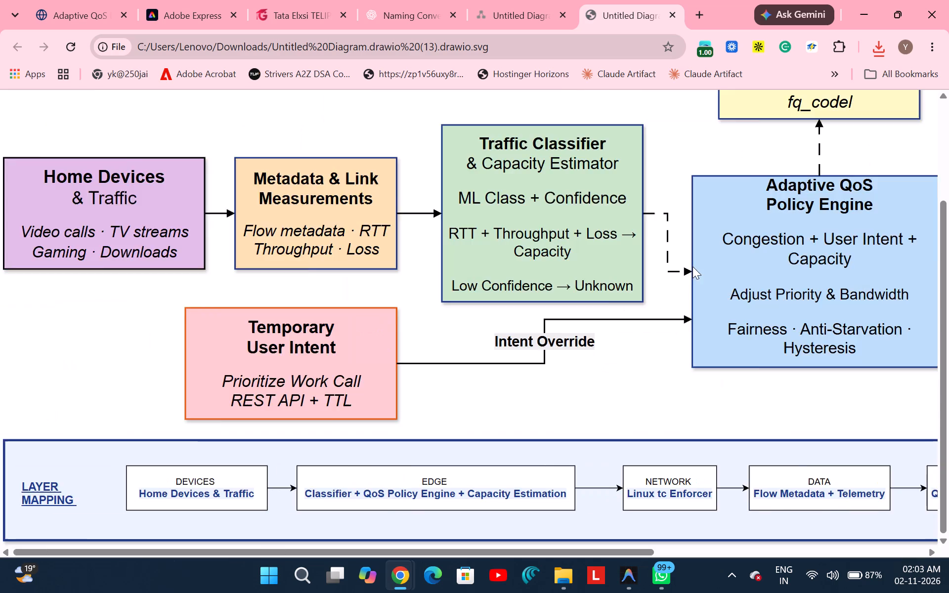
scroll(692, 266, "up", 6)
scroll(692, 266, "right", 3)
scroll(692, 266, "up", 4)
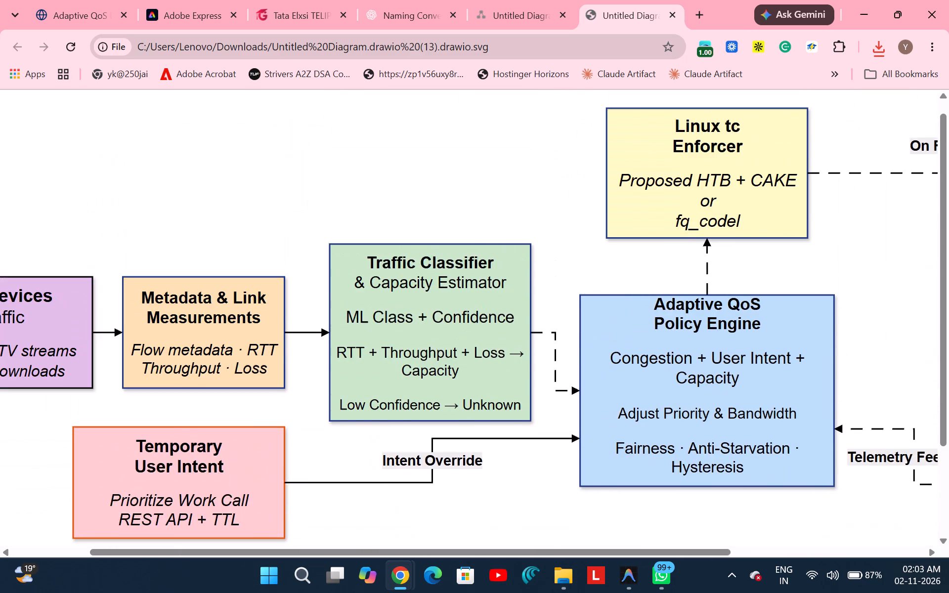
scroll(692, 266, "left", 9)
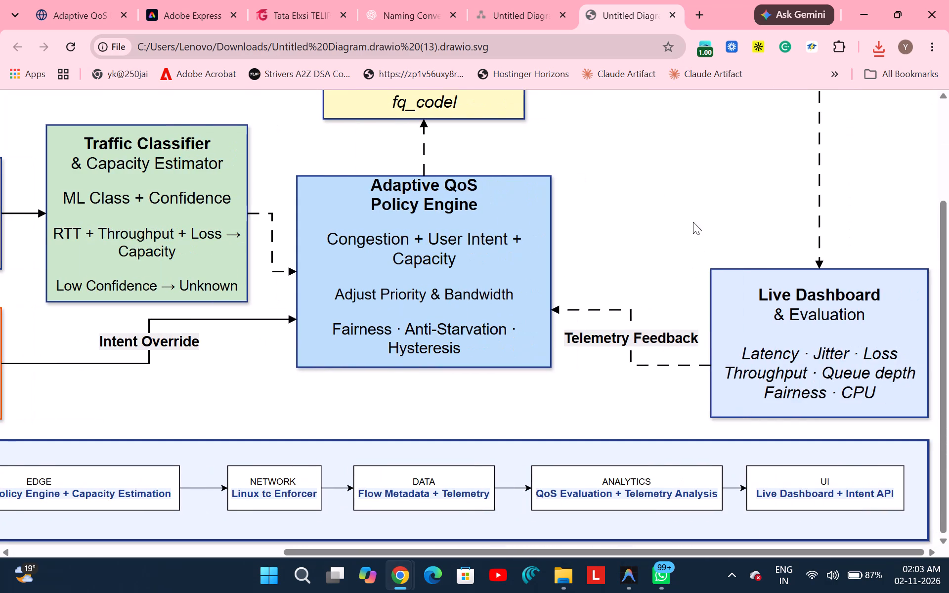
key("ctrl+minus")
key("ctrl+minus")
key("ctrl+minus")
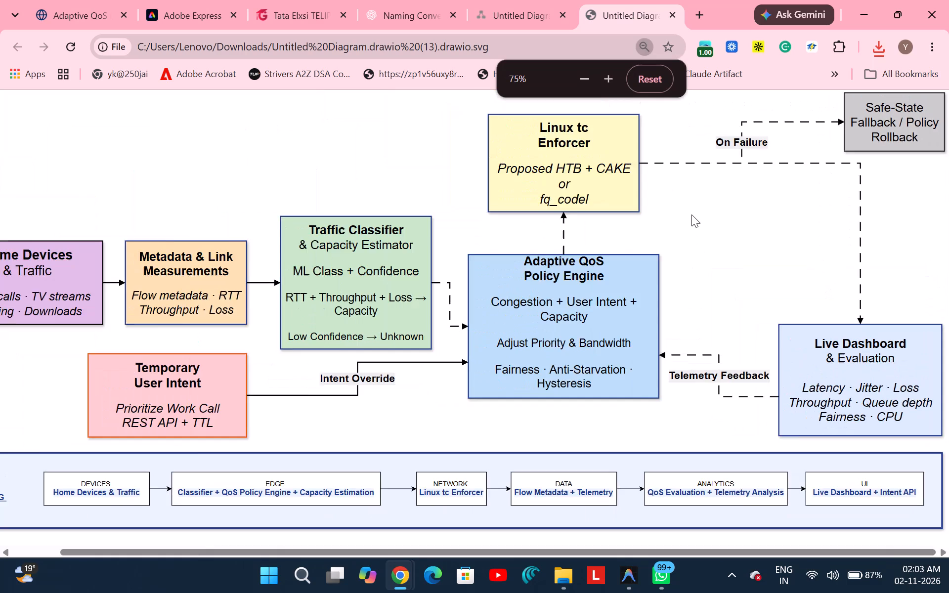
key("ctrl+minus")
key("ctrl+minus")
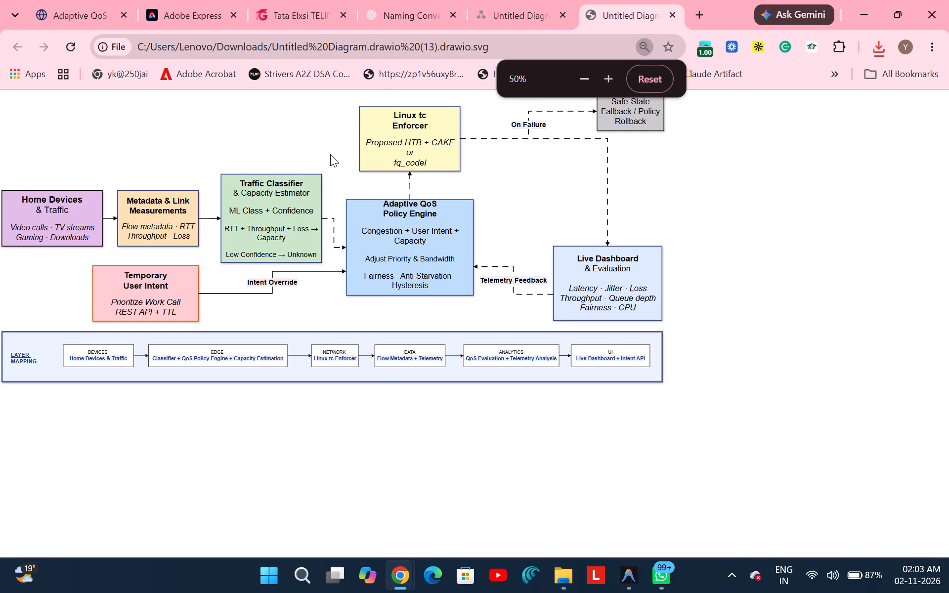
scroll(330, 154, "right", 5)
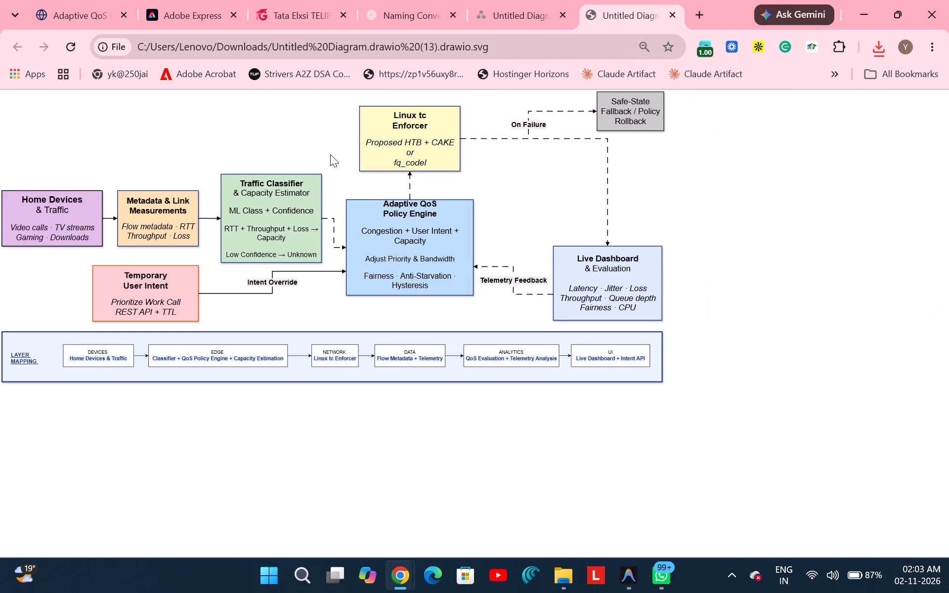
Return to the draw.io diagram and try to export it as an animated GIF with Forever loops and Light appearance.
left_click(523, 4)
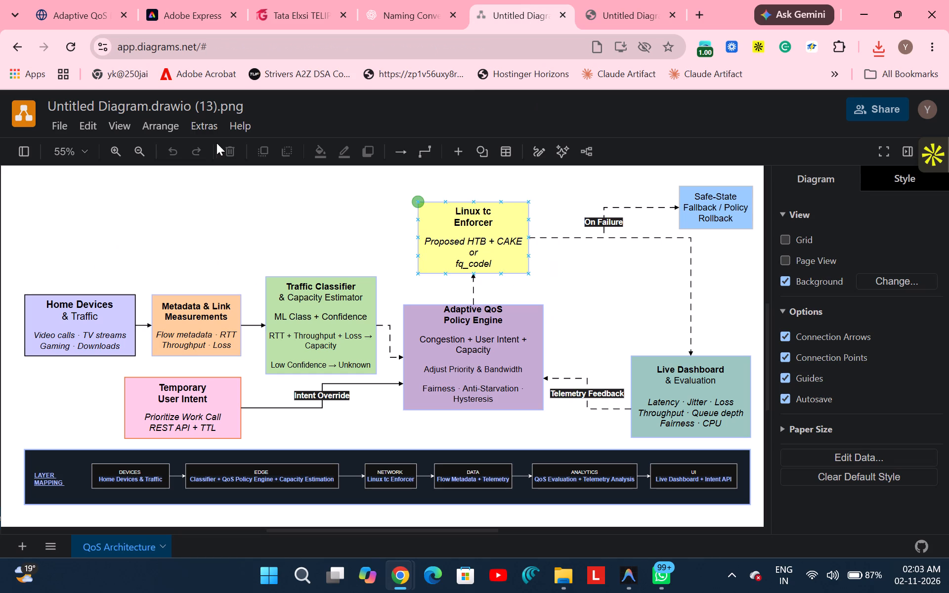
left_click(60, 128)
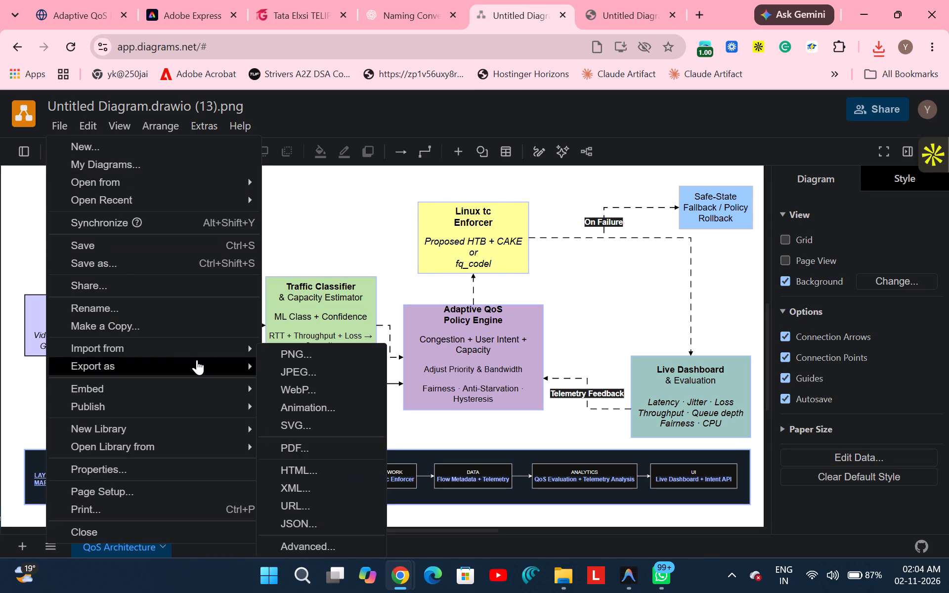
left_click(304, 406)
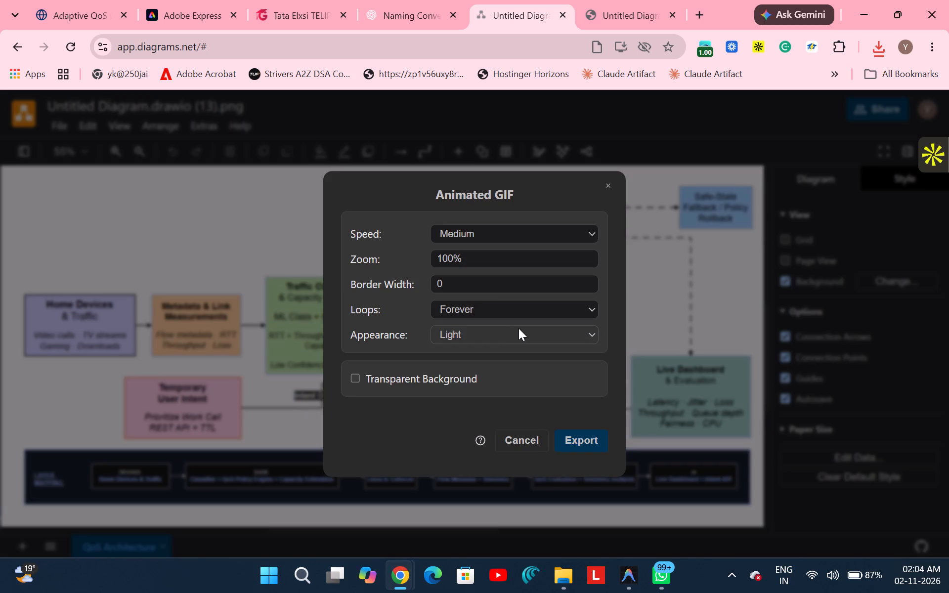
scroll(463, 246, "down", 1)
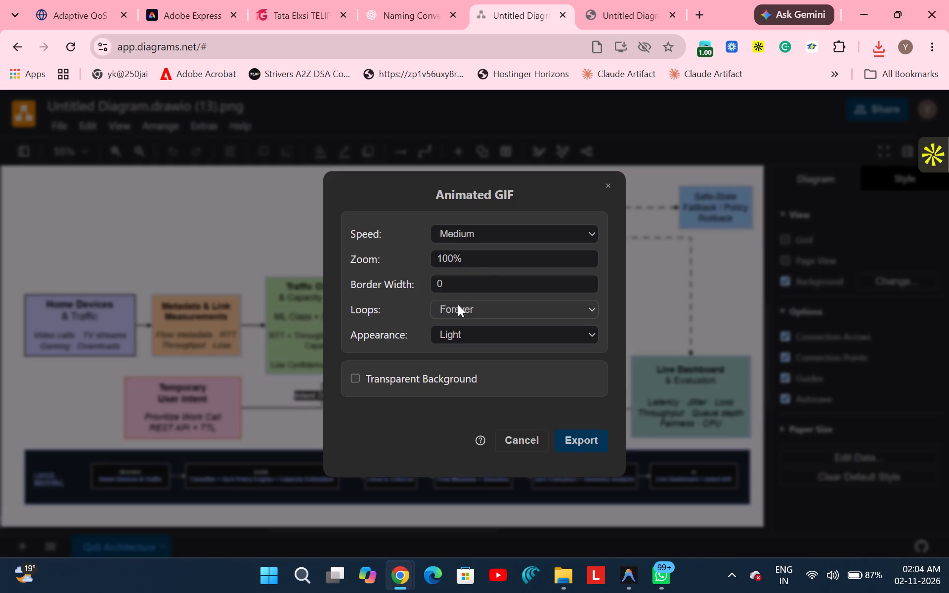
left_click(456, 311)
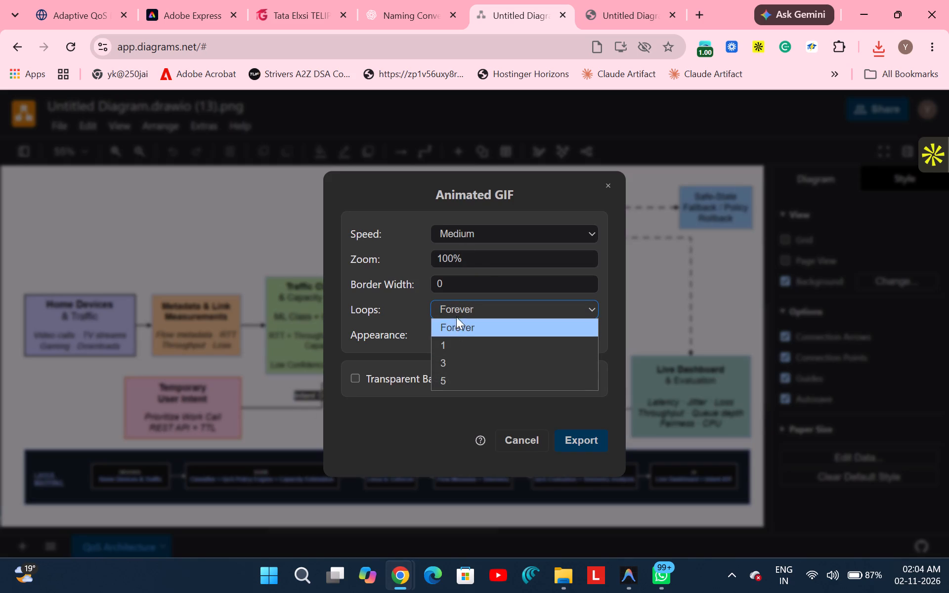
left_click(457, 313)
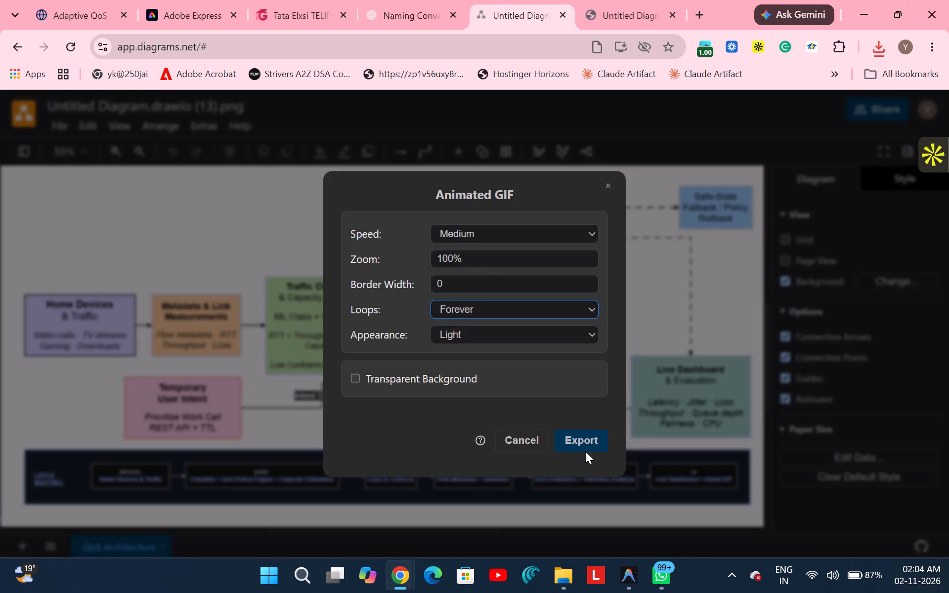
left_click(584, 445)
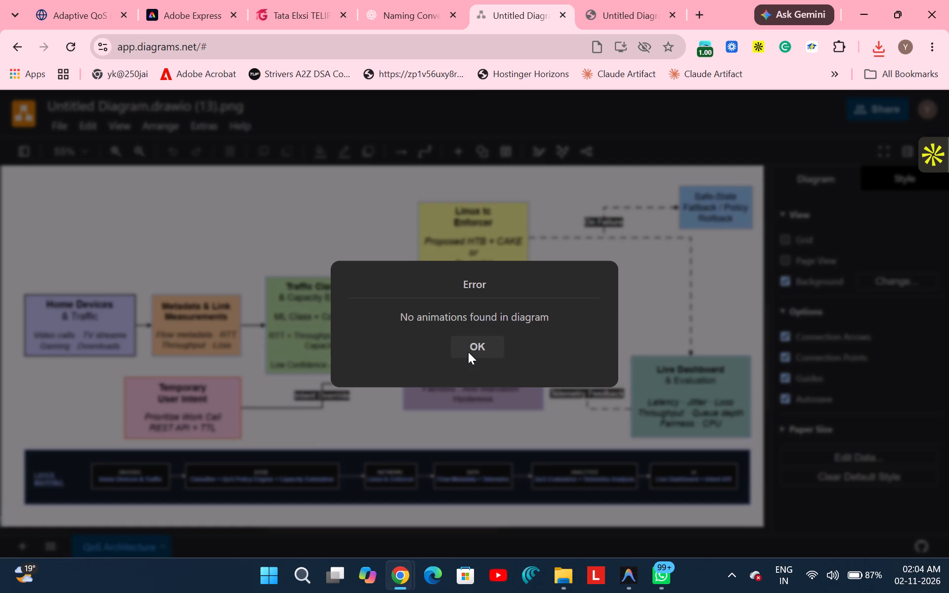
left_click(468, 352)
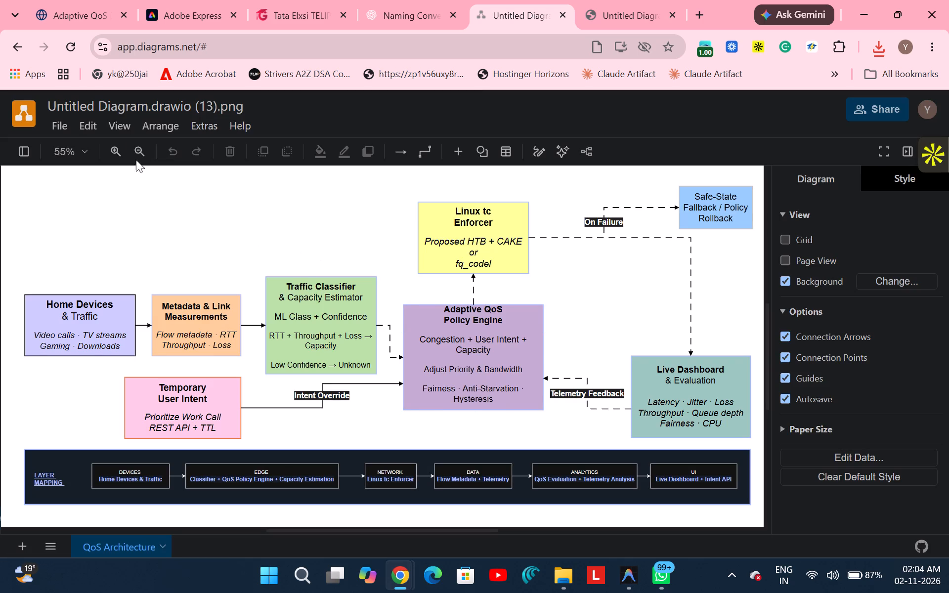
Export the QoS Architecture diagram as a PDF and save it to the device.
left_click(65, 129)
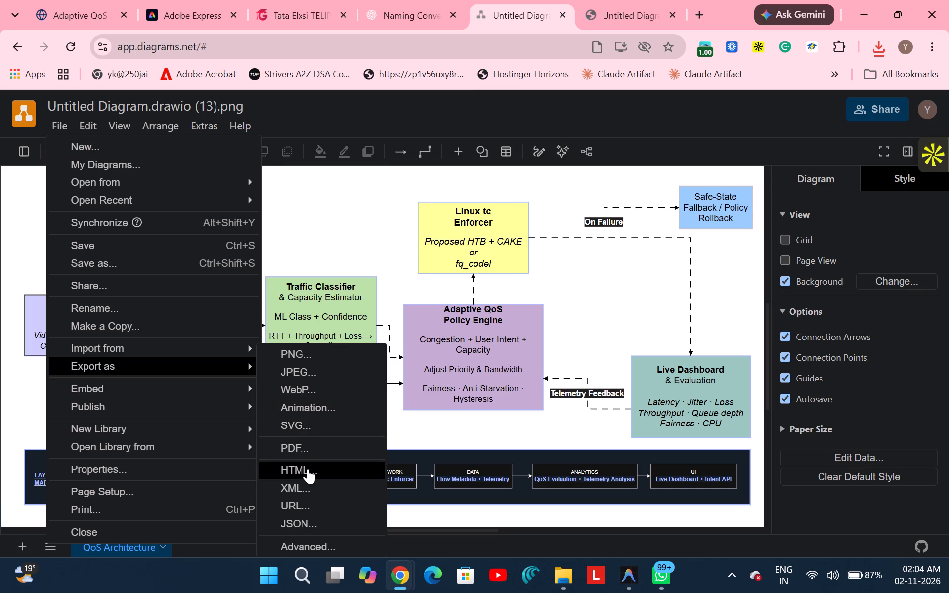
left_click(302, 445)
left_click(575, 371)
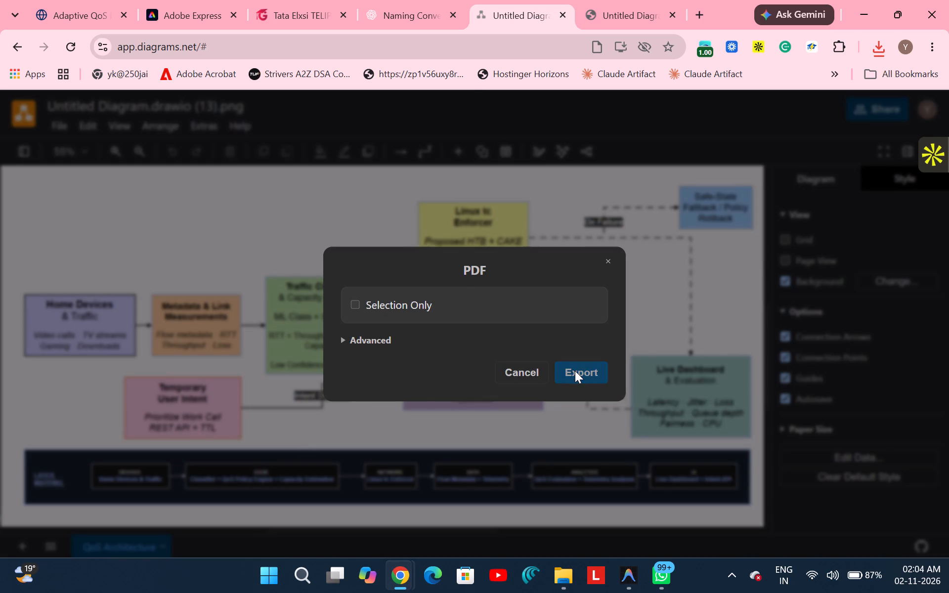
left_click(583, 357)
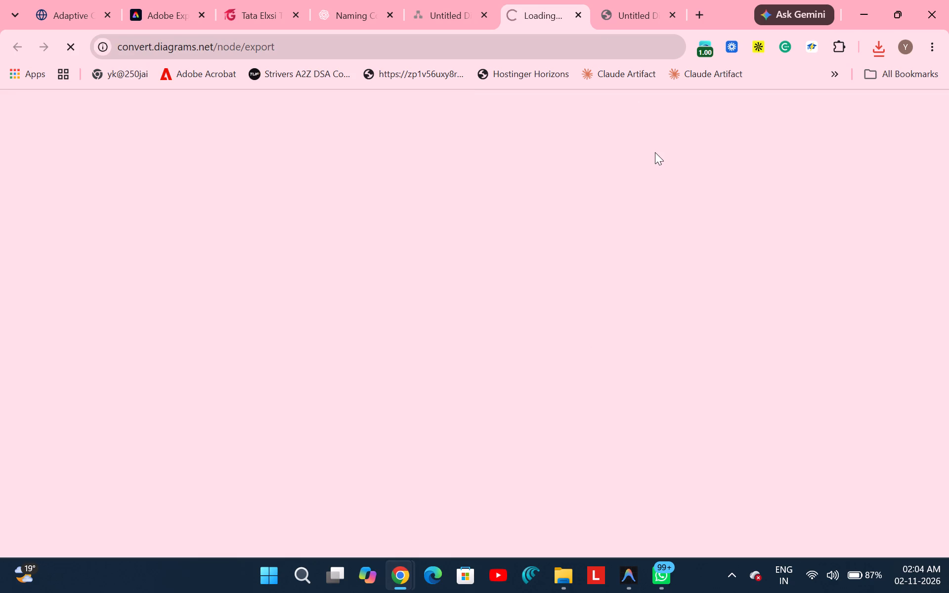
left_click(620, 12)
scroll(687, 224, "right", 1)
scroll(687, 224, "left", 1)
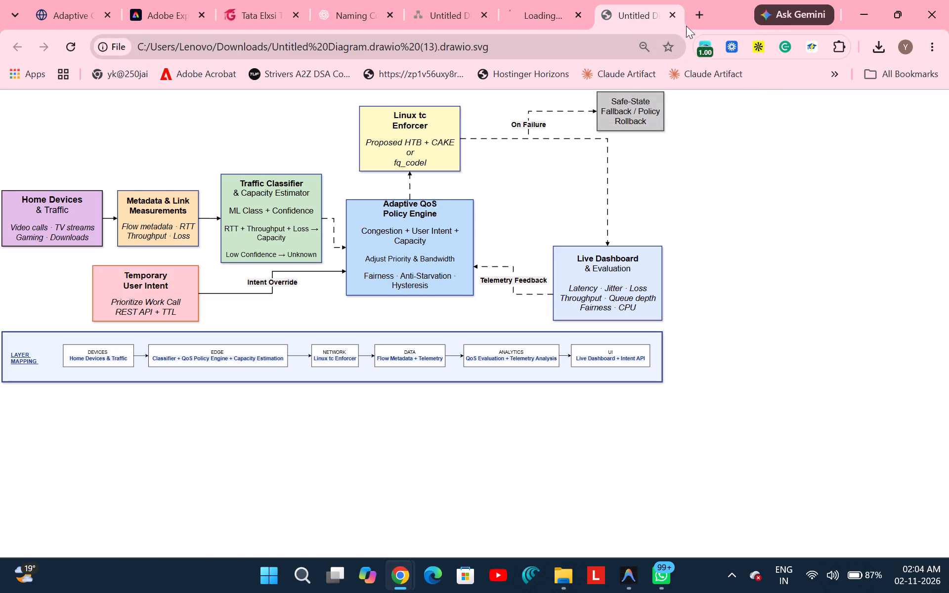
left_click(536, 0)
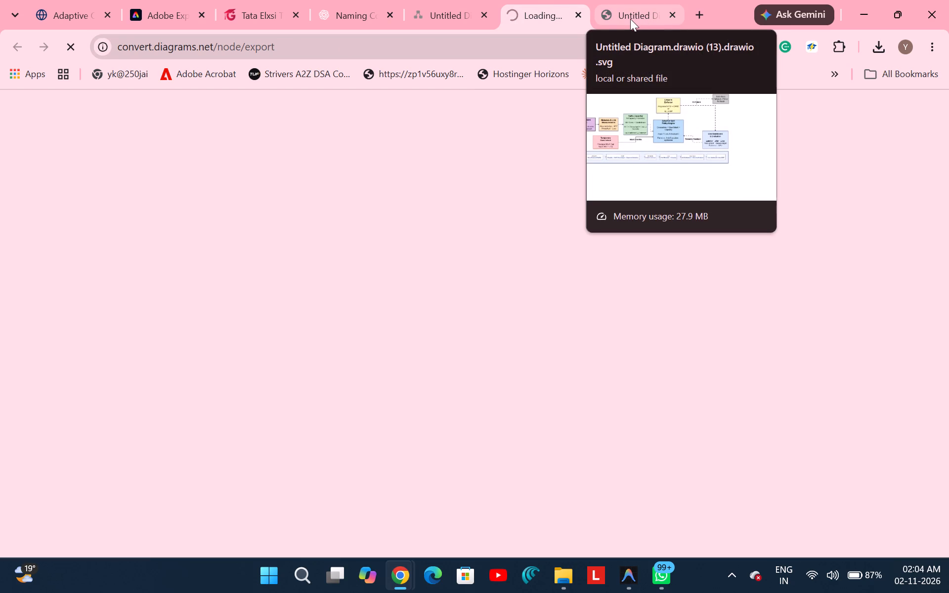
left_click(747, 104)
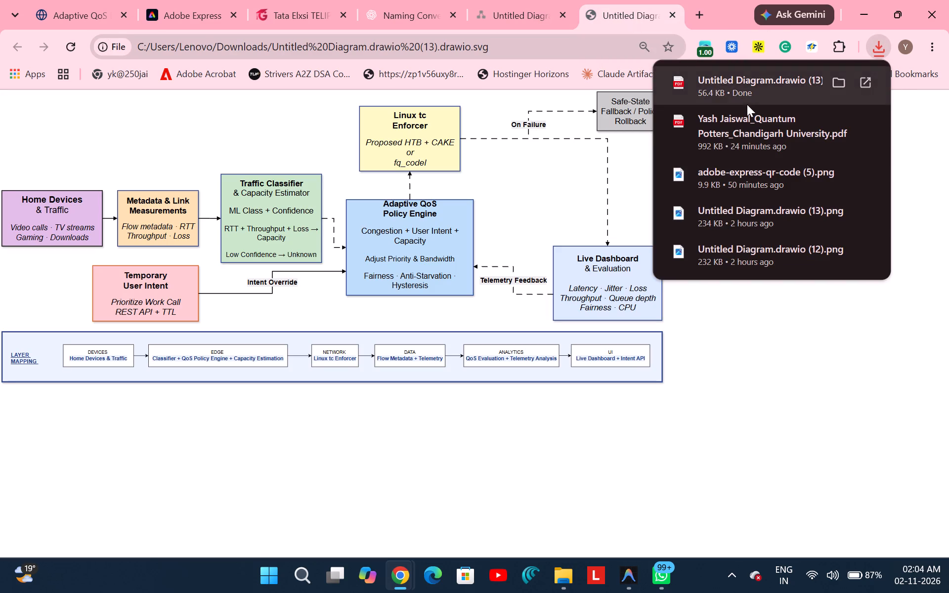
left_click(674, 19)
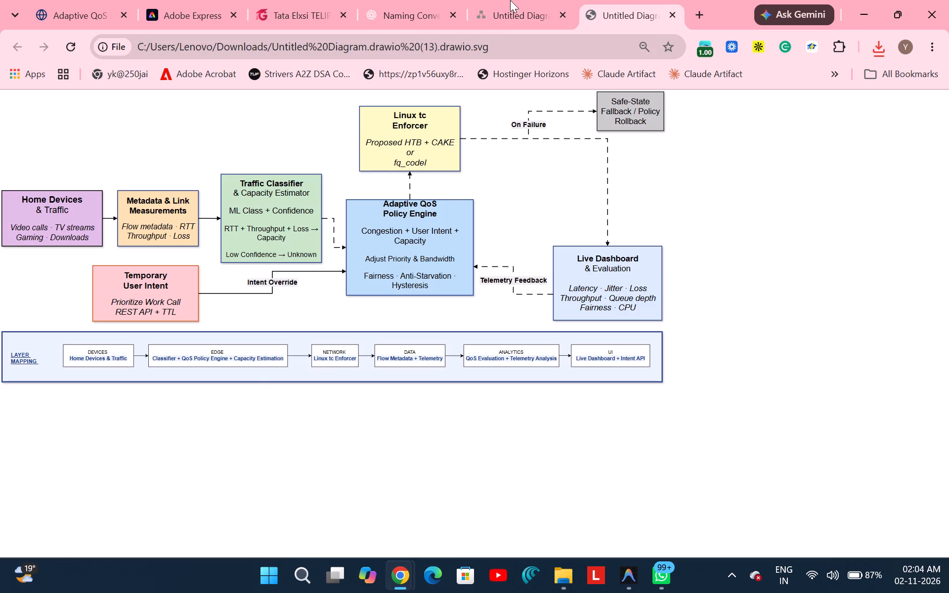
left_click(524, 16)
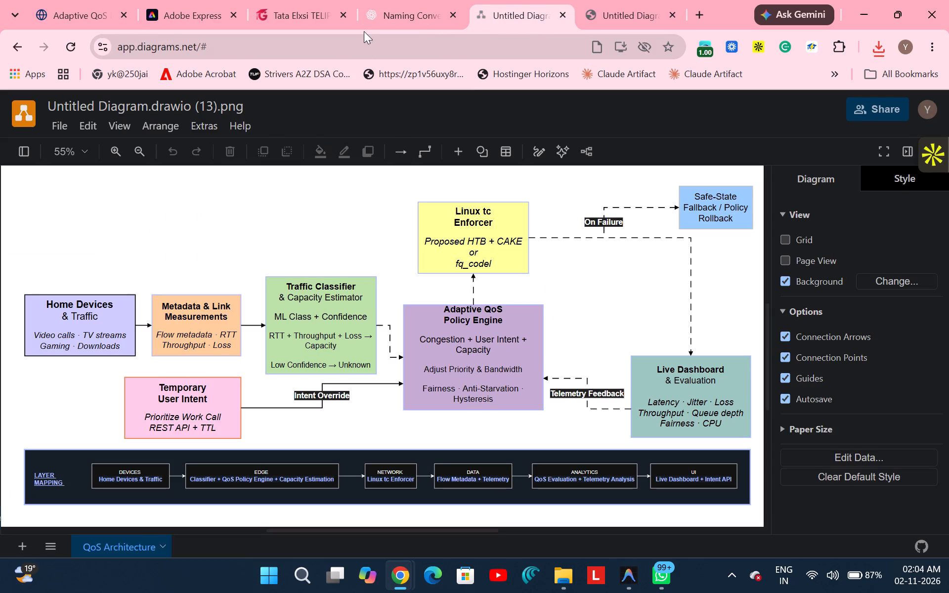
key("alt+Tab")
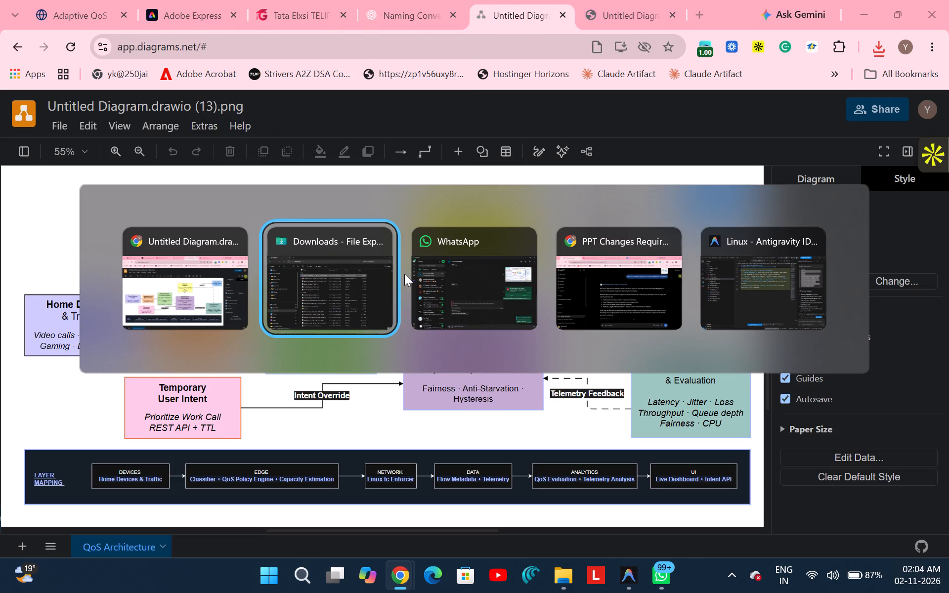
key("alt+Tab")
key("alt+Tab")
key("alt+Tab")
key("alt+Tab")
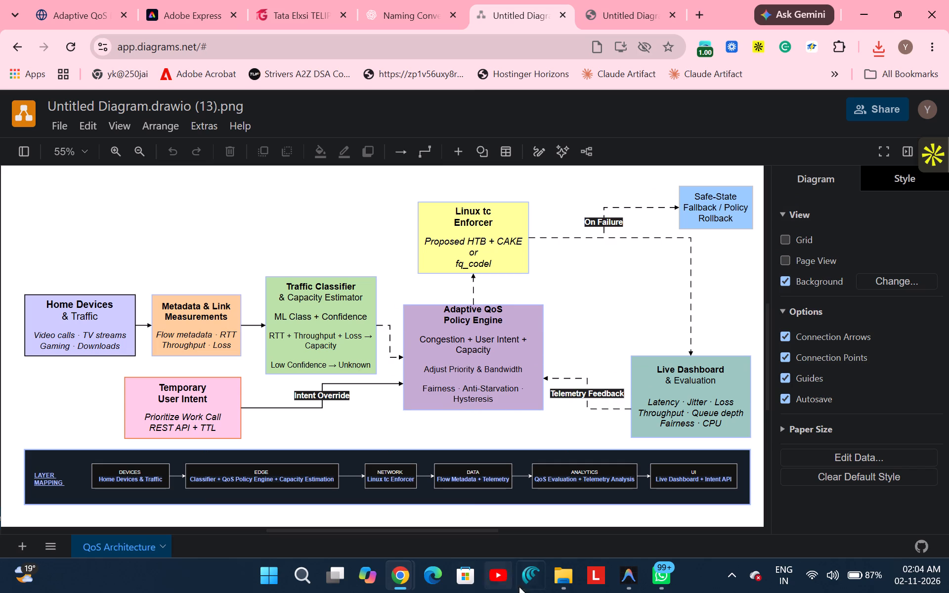
Open the Quantum Potters_Case Study 3_MCV_Adaptive QoS Engine PowerPoint file from Downloads and go to slide 2.
left_click(558, 579)
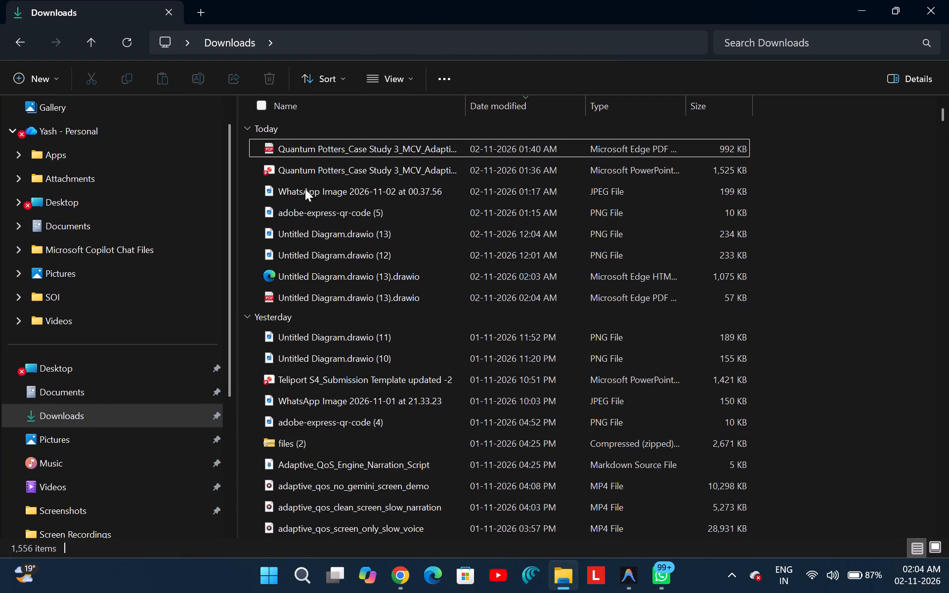
double_click(314, 167)
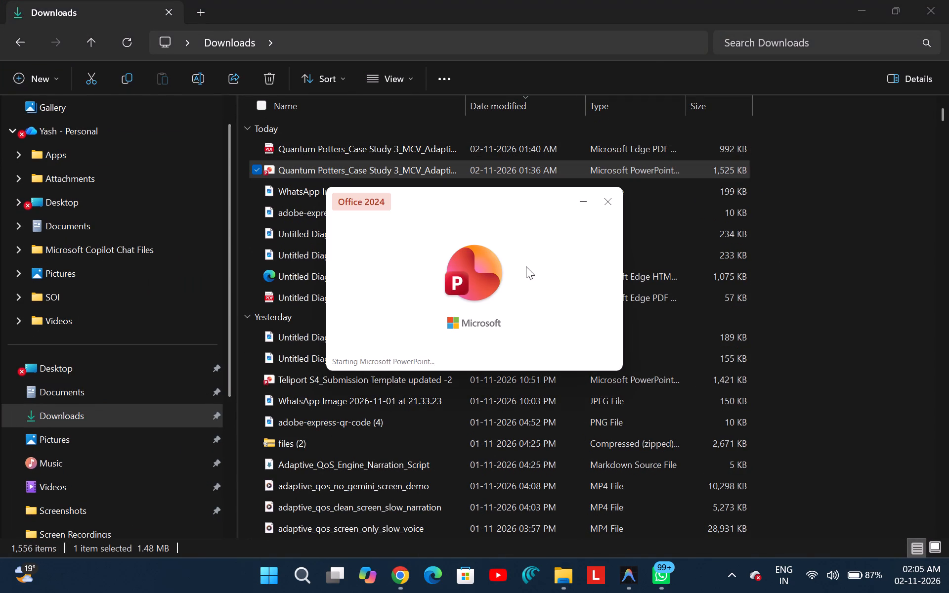
key("Down")
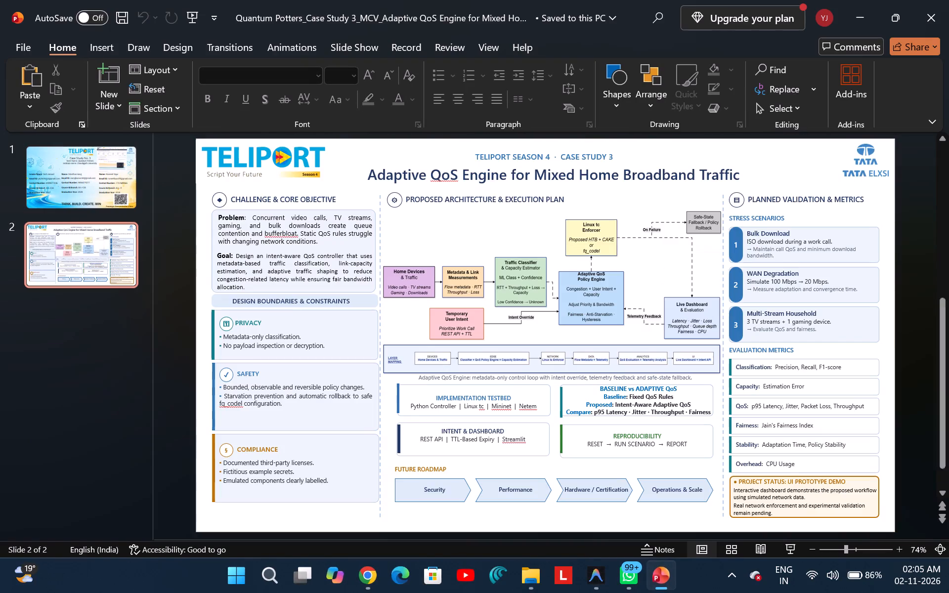
Insert the exported SVG, Untitled Diagram.drawio (13).drawio, from Downloads as a picture on slide 2.
left_click(589, 306)
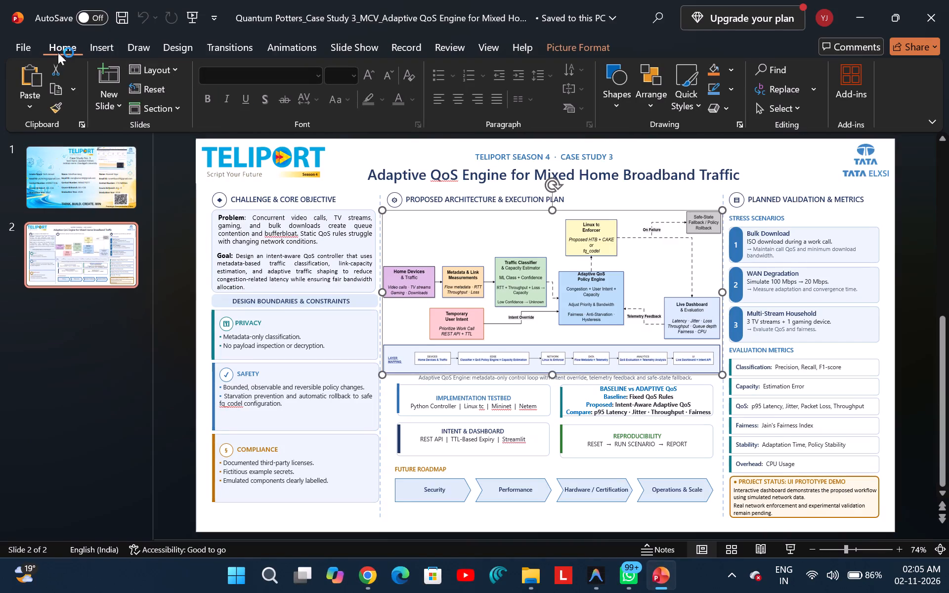
left_click(105, 46)
left_click(125, 95)
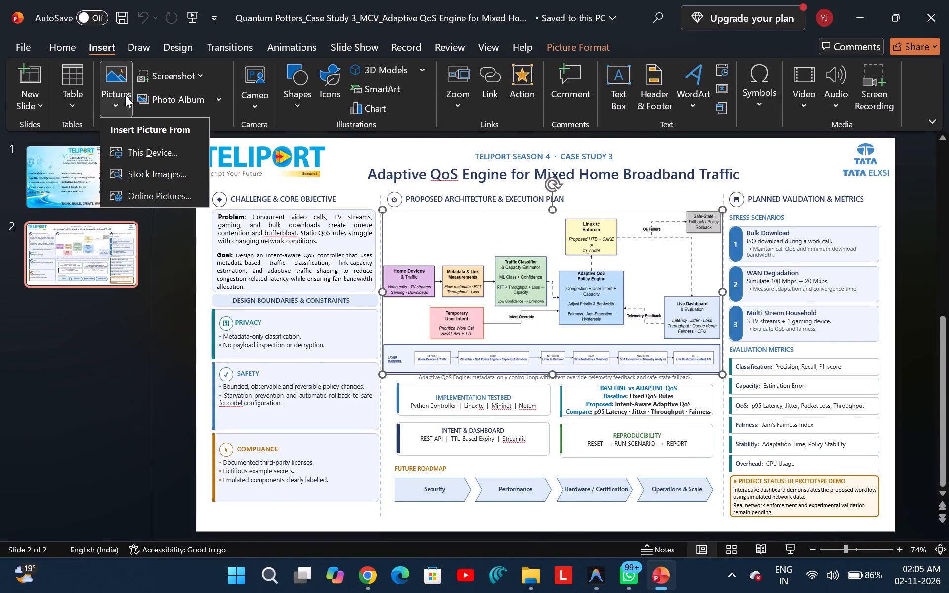
left_click(138, 143)
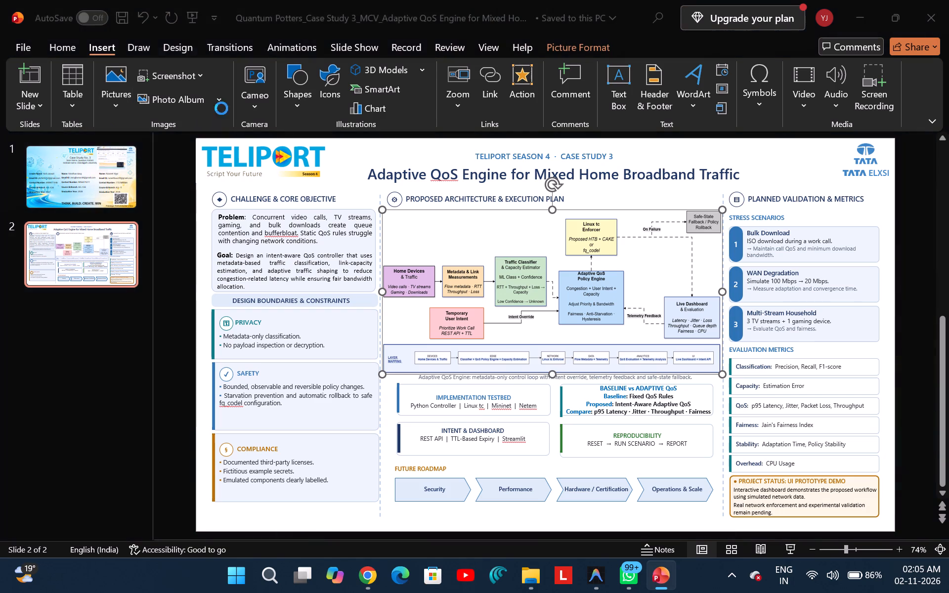
left_click(72, 280)
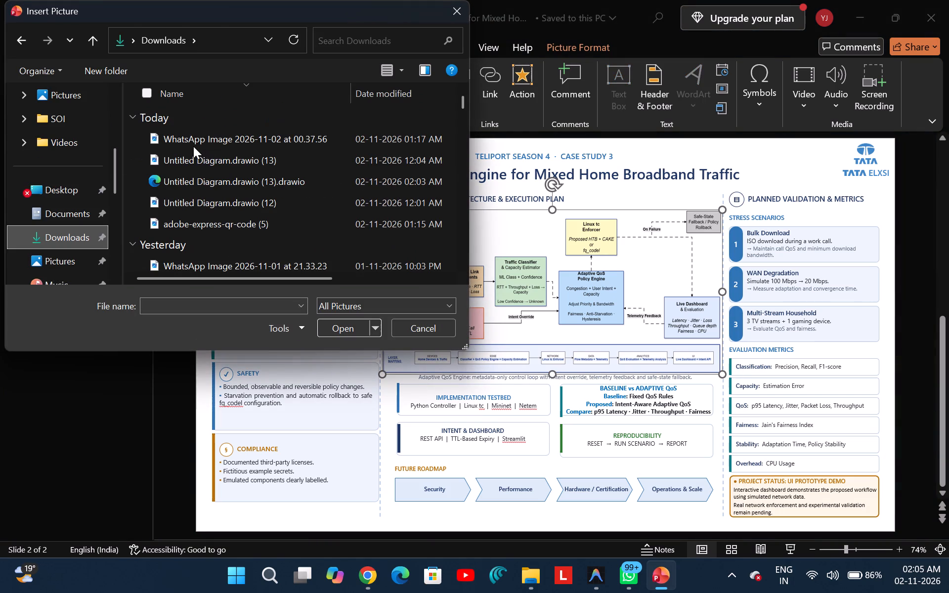
left_click(182, 179)
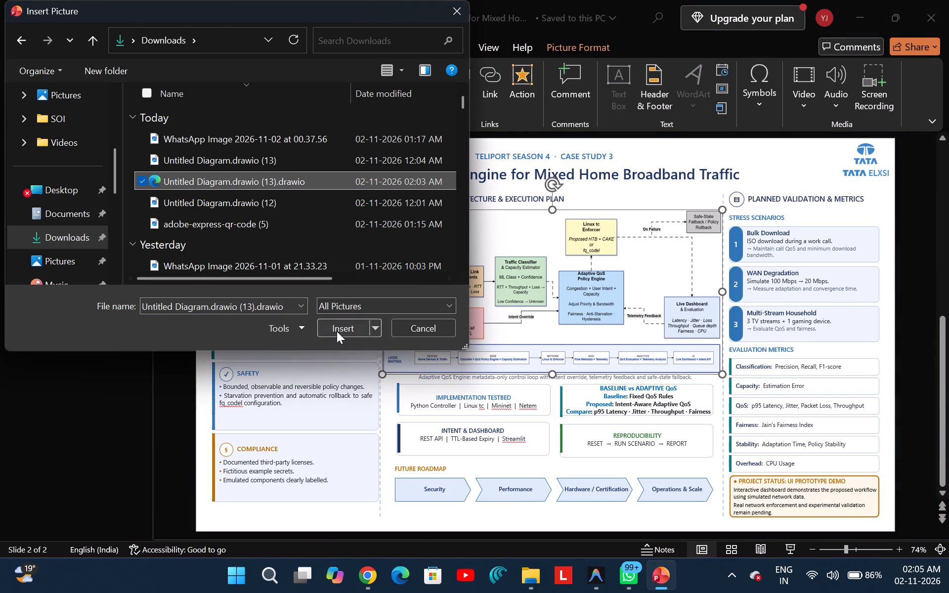
left_click(337, 331)
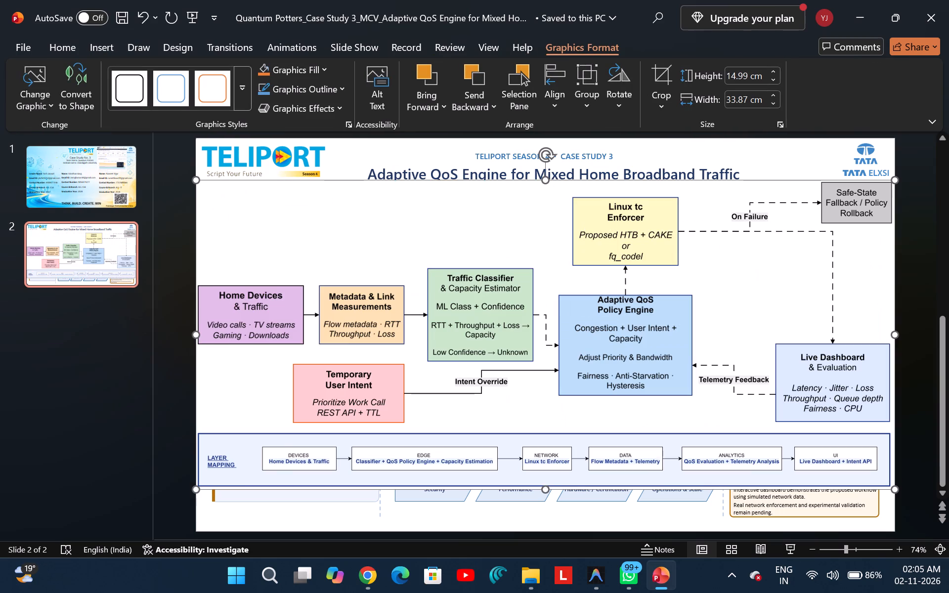
Scale the inserted SVG diagram down to about 17.4 cm wide by 7.7 cm high.
left_click_drag(895, 489, 618, 389)
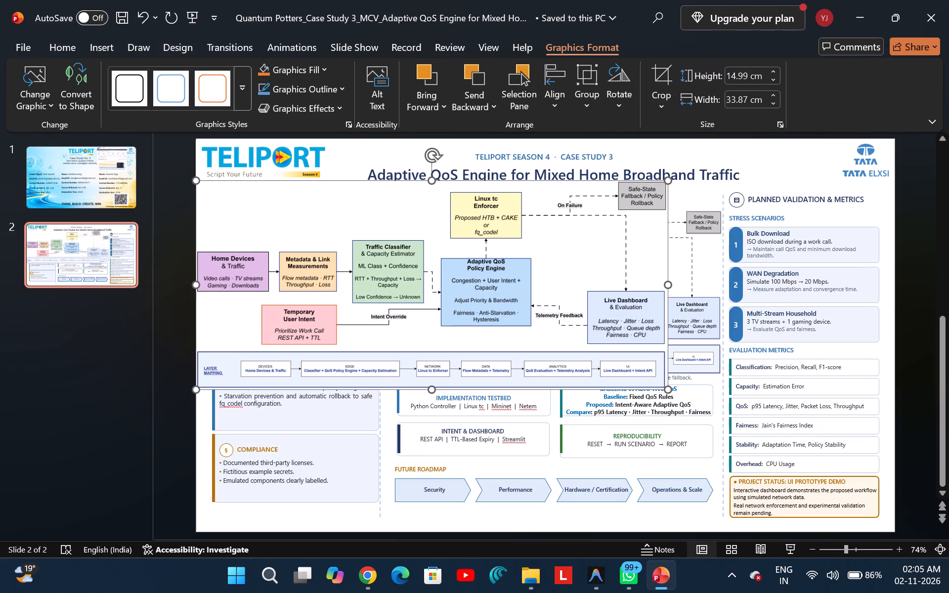
left_click_drag(668, 389, 481, 339)
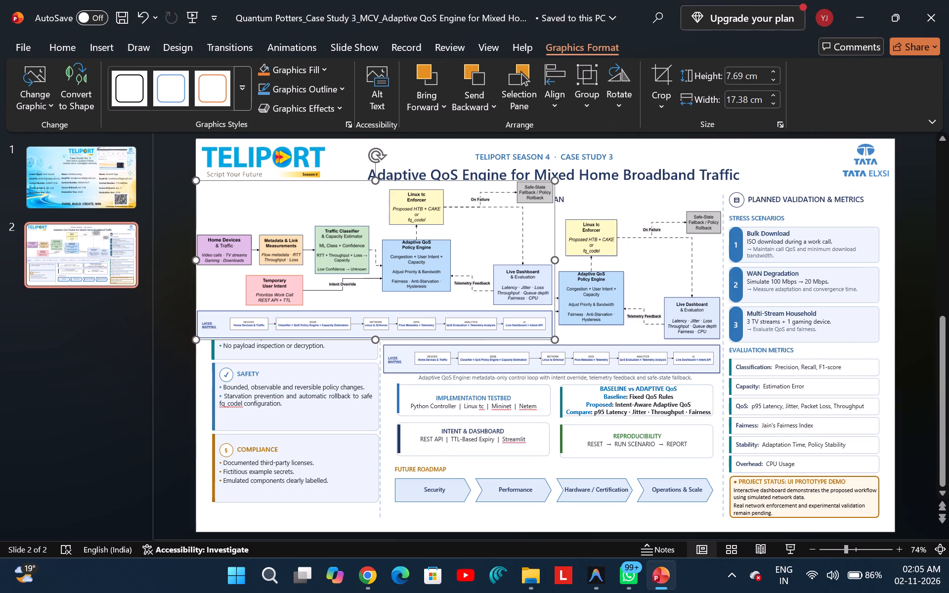
Cut the old architecture picture from the Proposed Architecture & Execution Plan section of slide 2.
left_click(652, 315)
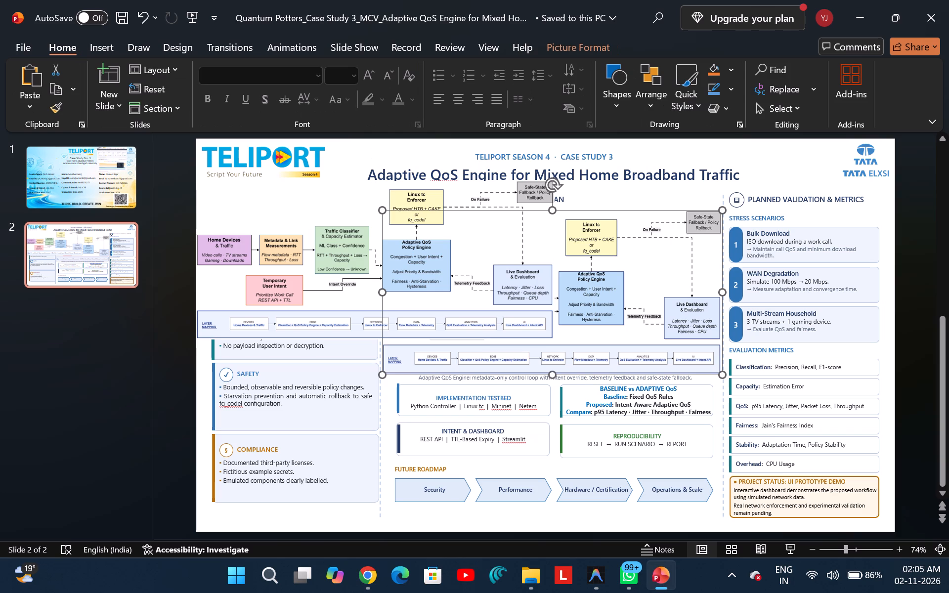
left_click(54, 64)
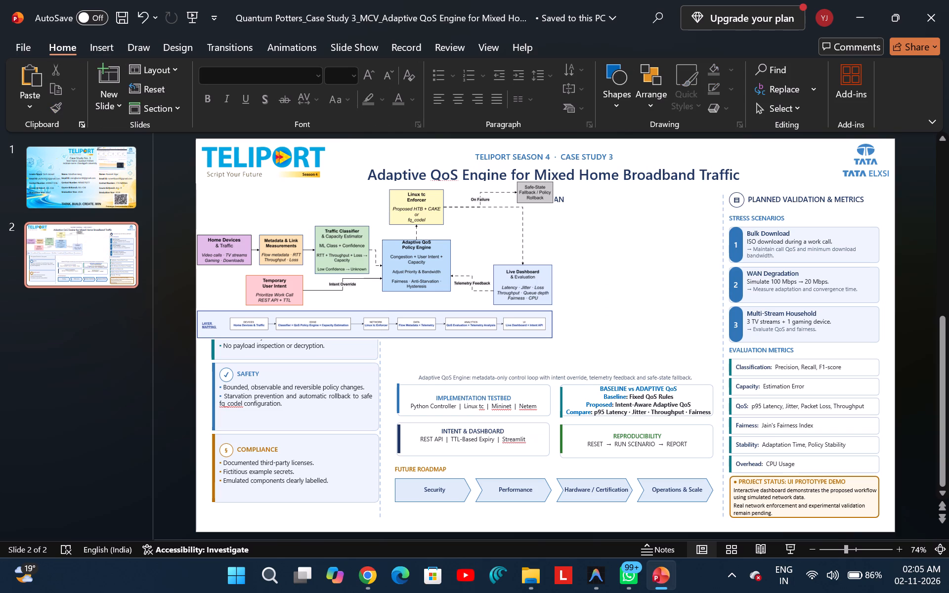
Move the SVG diagram under the Proposed Architecture & Execution Plan heading and resize it to fit between the column dividers.
left_click_drag(445, 287, 614, 317)
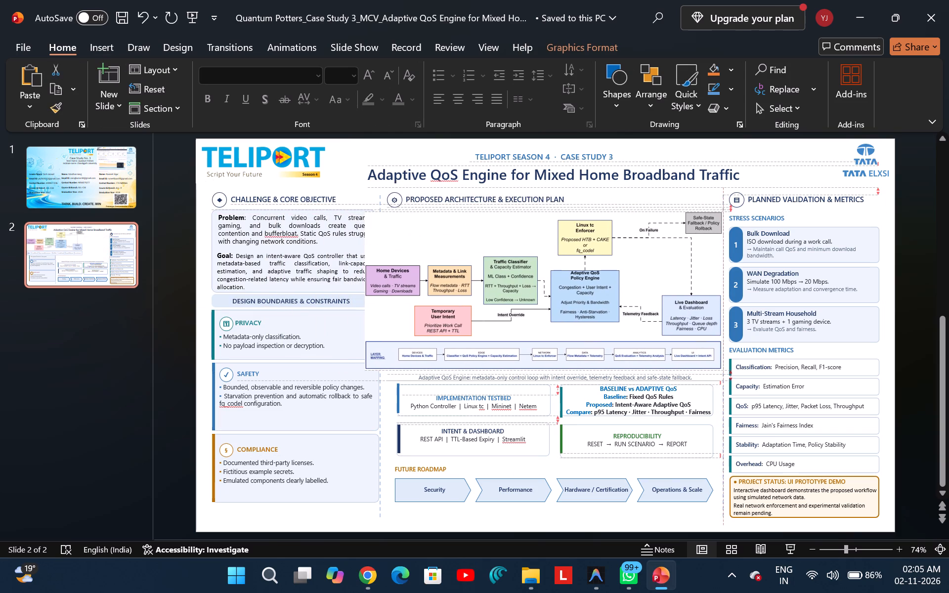
left_click_drag(614, 317, 611, 317)
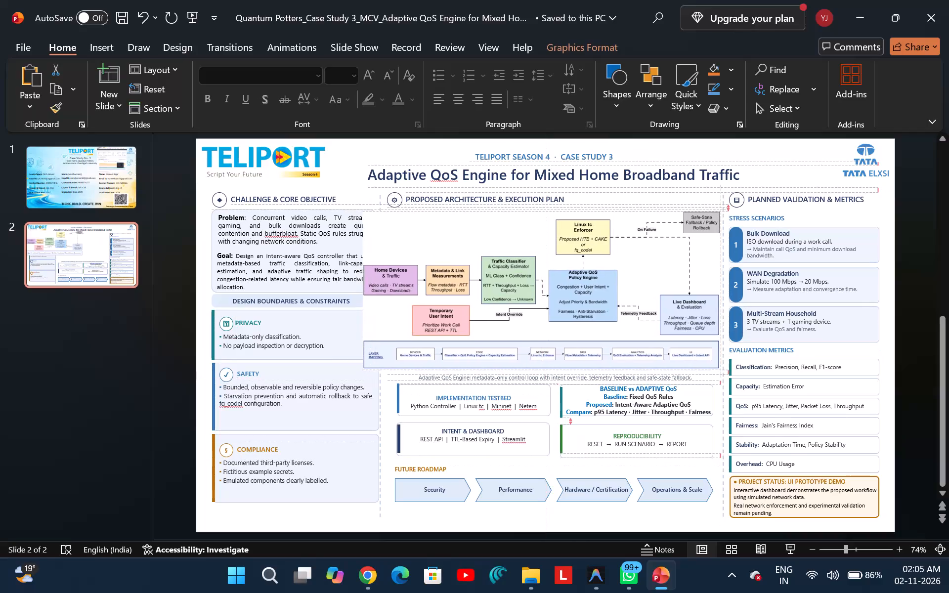
left_click_drag(611, 317, 611, 316)
left_click_drag(362, 371, 401, 365)
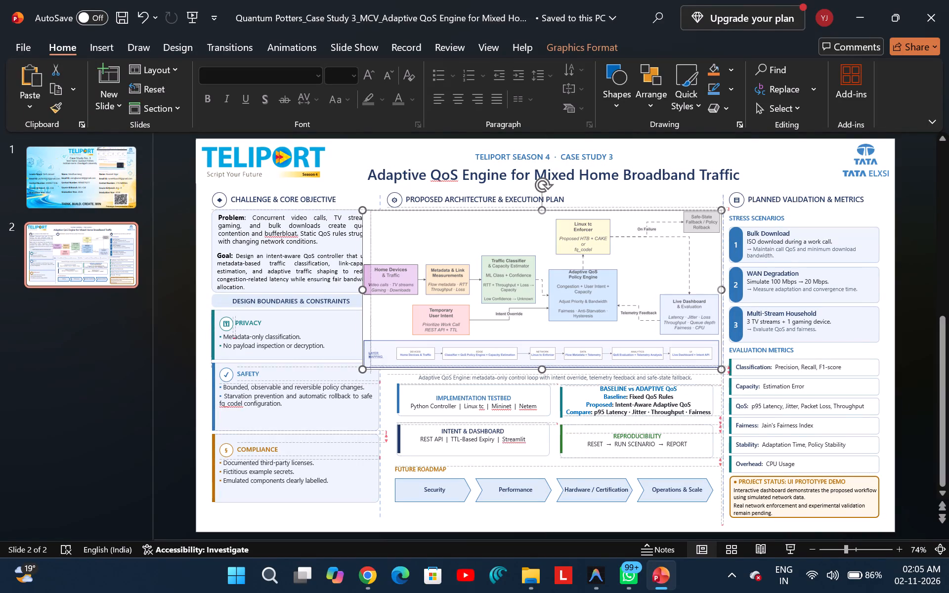
left_click_drag(401, 365, 429, 360)
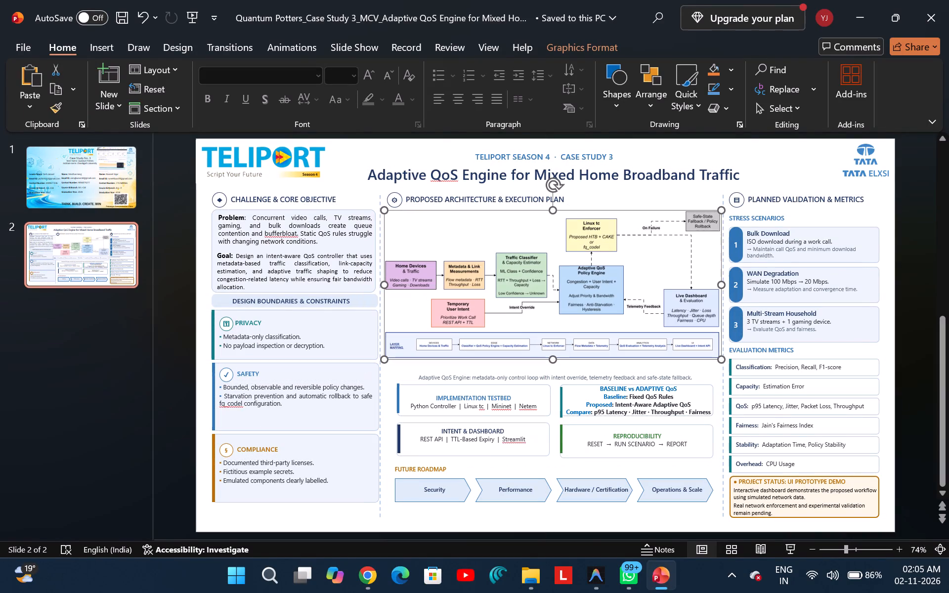
left_click(386, 284)
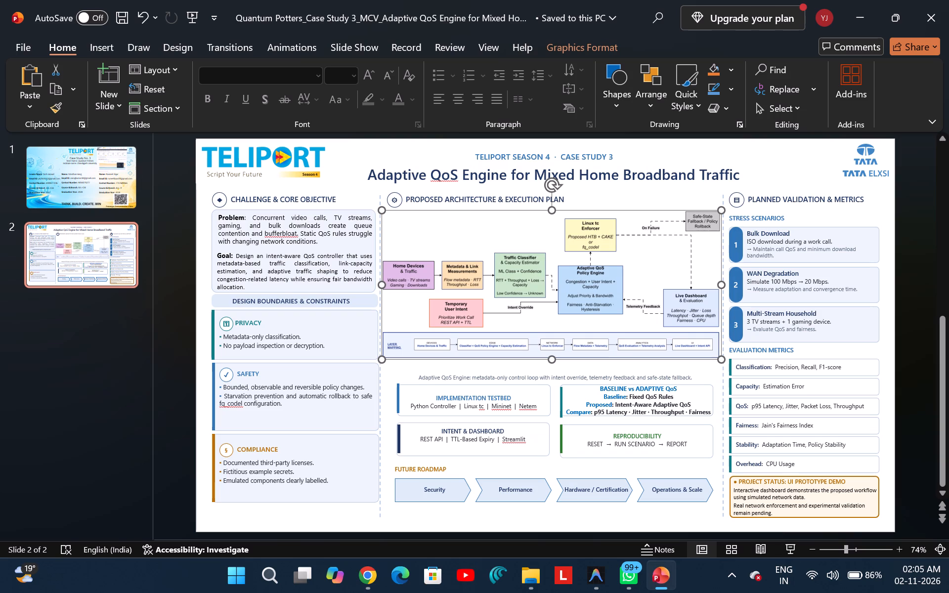
left_click(550, 212)
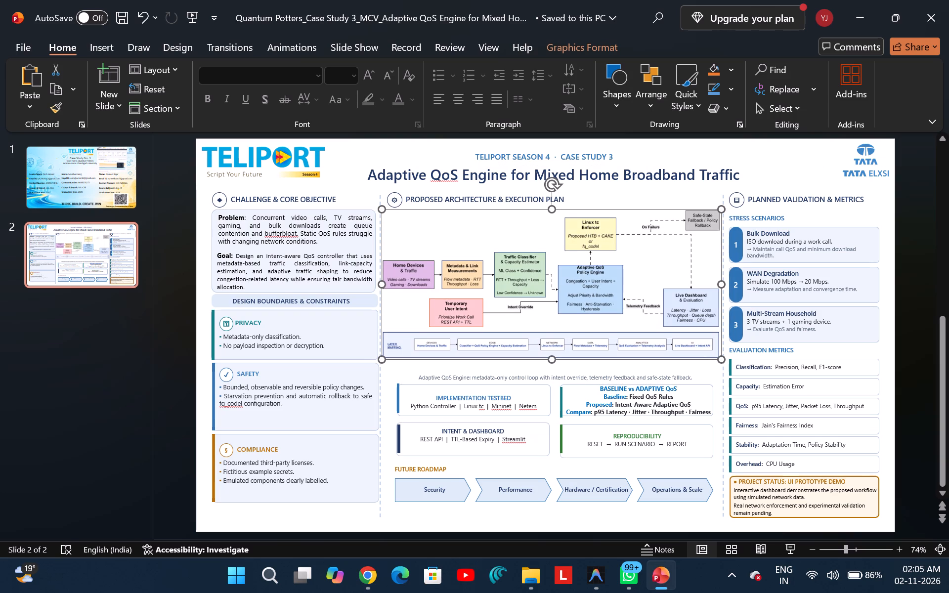
left_click(913, 325)
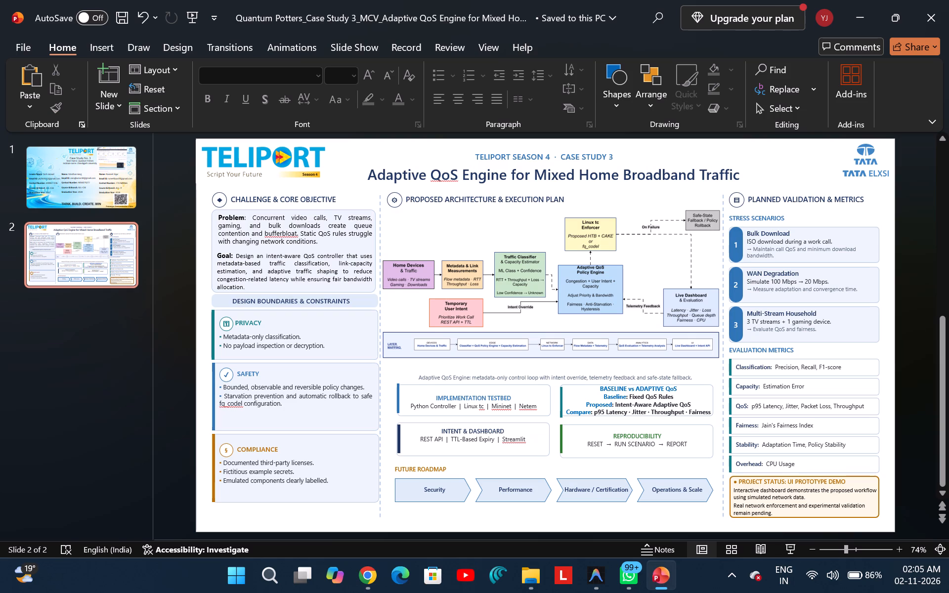
Stretch the SVG diagram's bottom edge down to just above the Adaptive QoS Engine caption.
left_click(555, 330)
left_click_drag(552, 357, 552, 358)
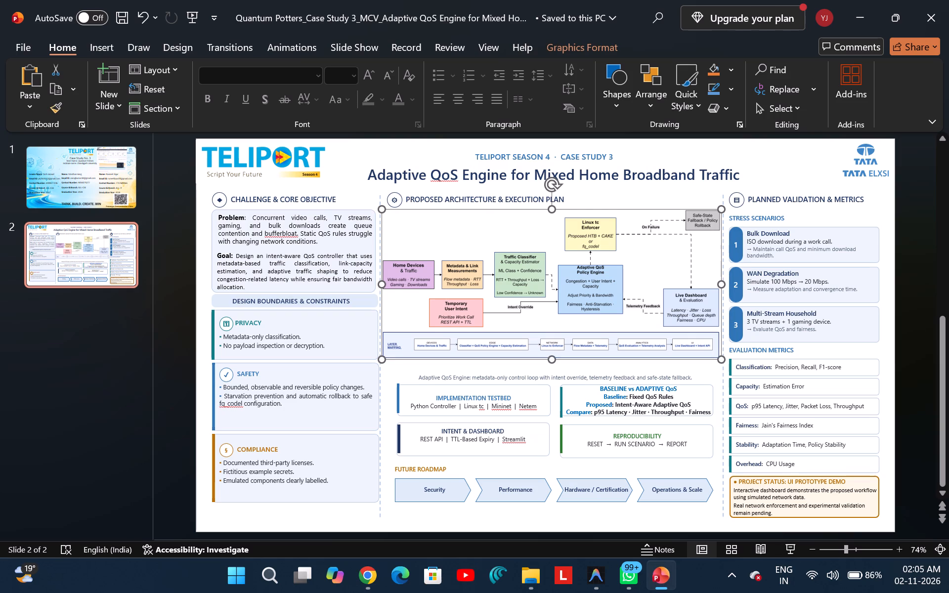
left_click_drag(552, 358, 550, 374)
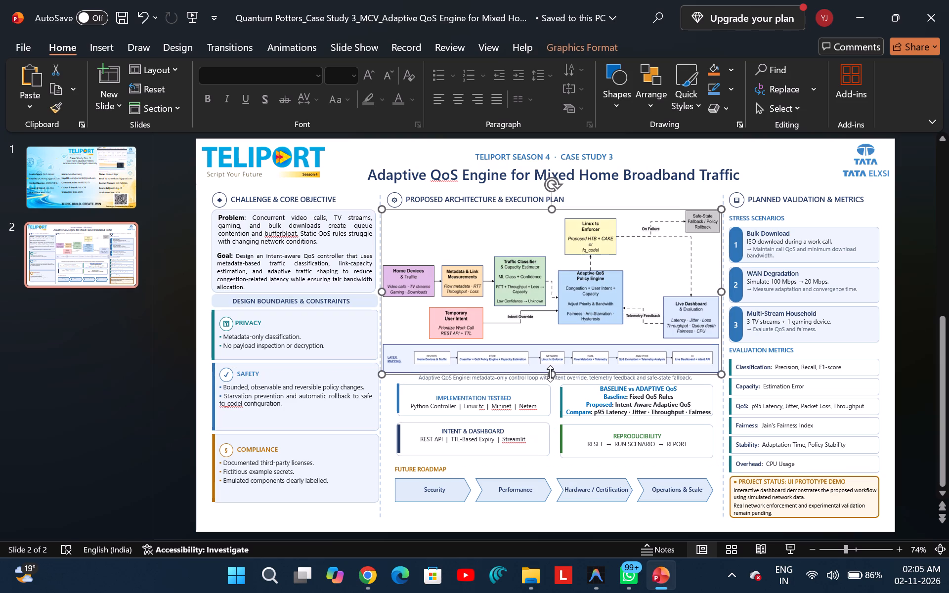
left_click(918, 402)
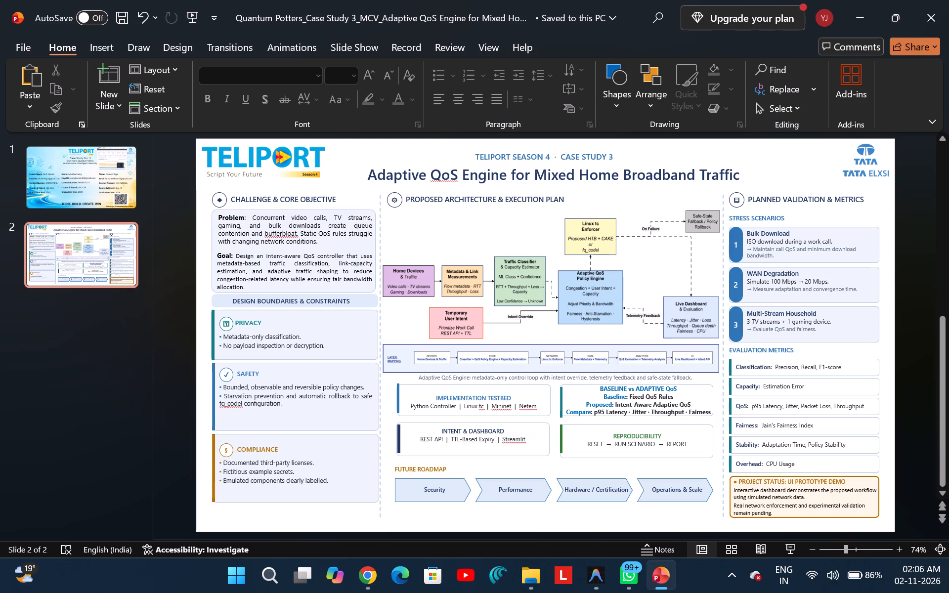
left_click(916, 404)
Play the slide show from the beginning, check the architecture diagram on slide 2 at full screen, and exit the show.
left_click(362, 50)
left_click(32, 85)
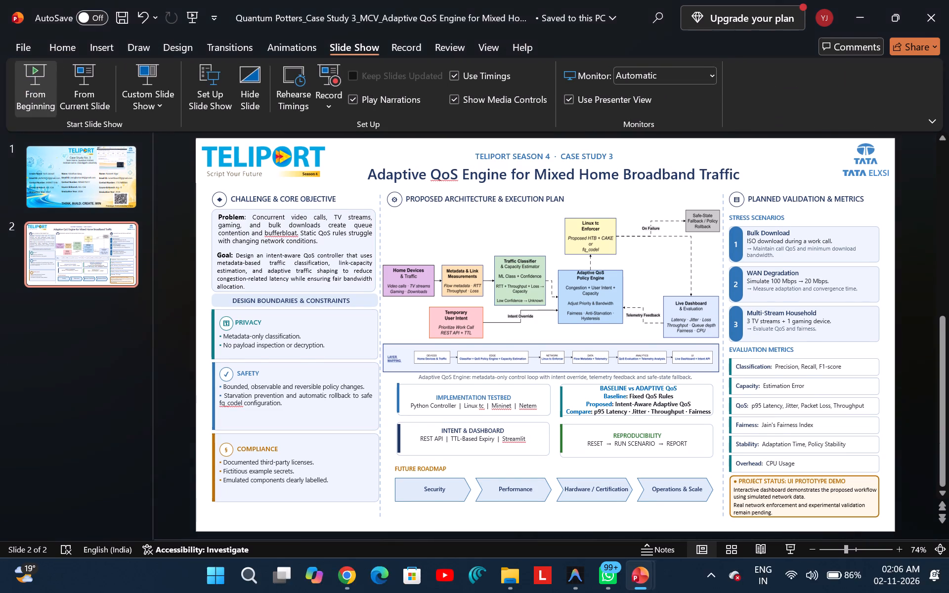
key("Right")
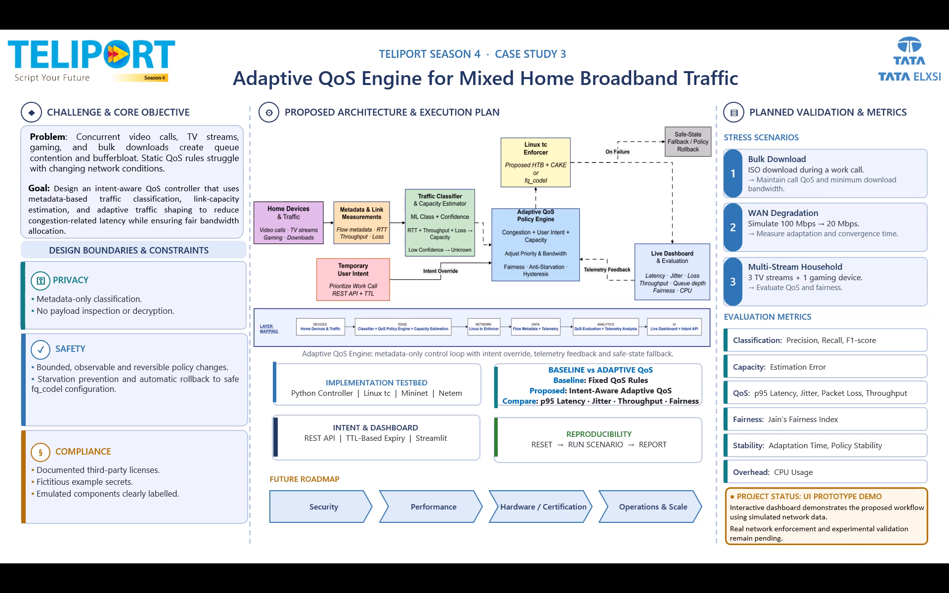
key("Escape")
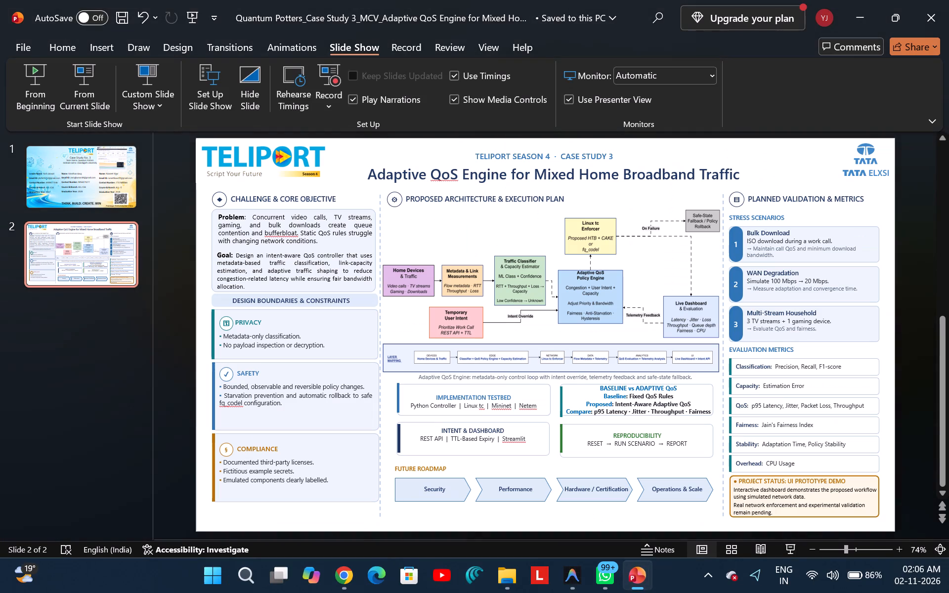
Save the Quantum Potters Case Study 3 presentation and close it.
left_click(31, 53)
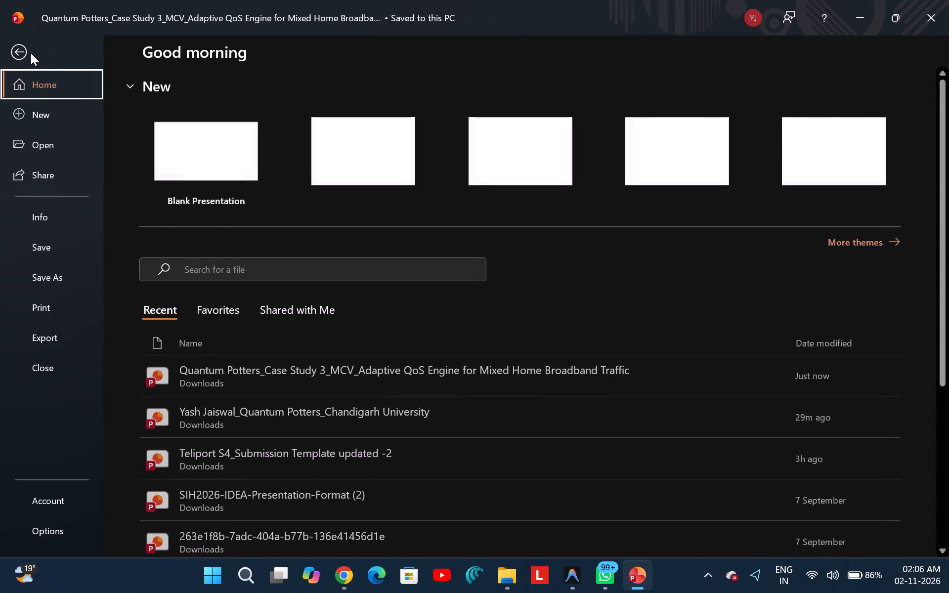
left_click(46, 252)
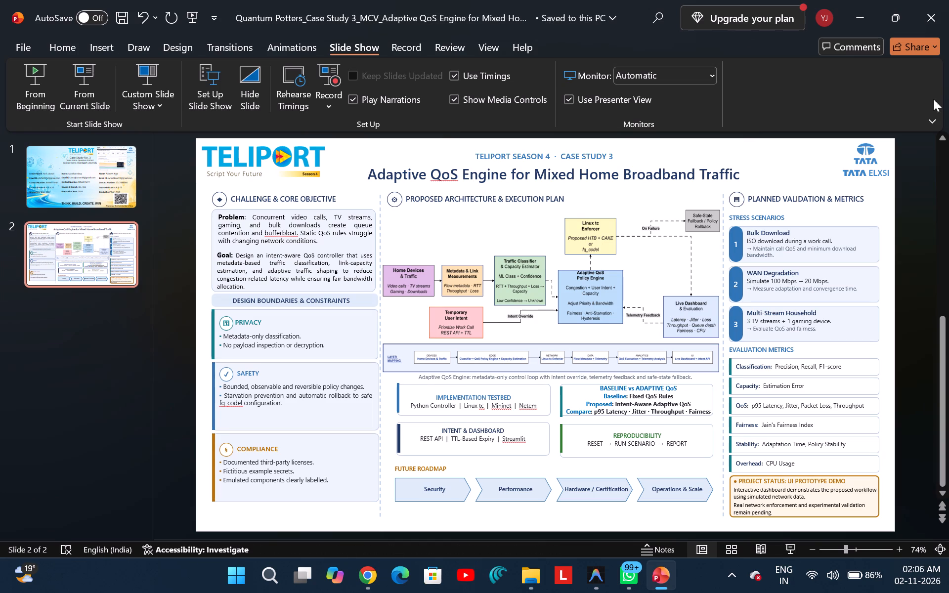
left_click(948, 0)
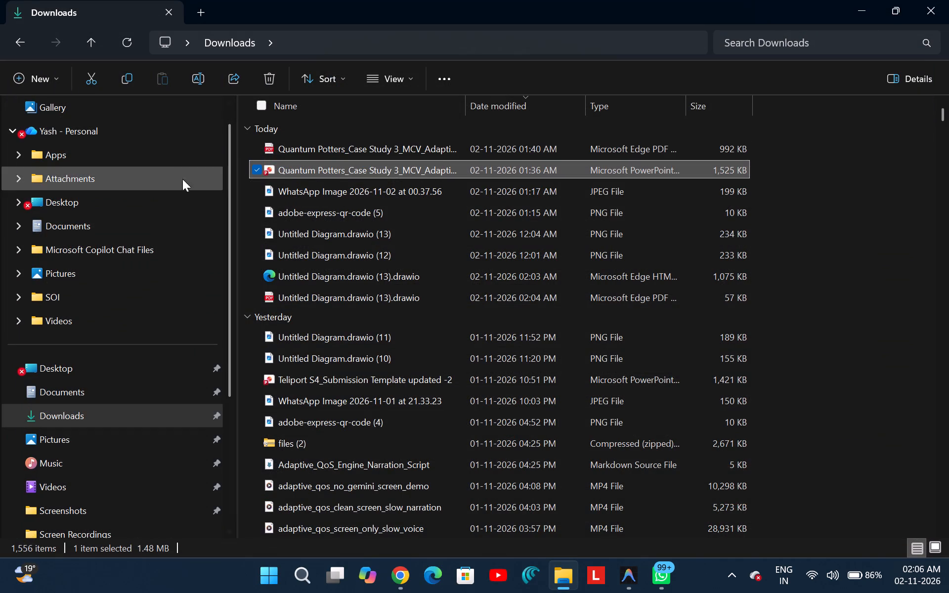
Refresh the Downloads folder, reopen the Quantum Potters Case Study 3 presentation, check the architecture diagram on slide 2, and close it.
left_click(130, 29)
left_click(123, 48)
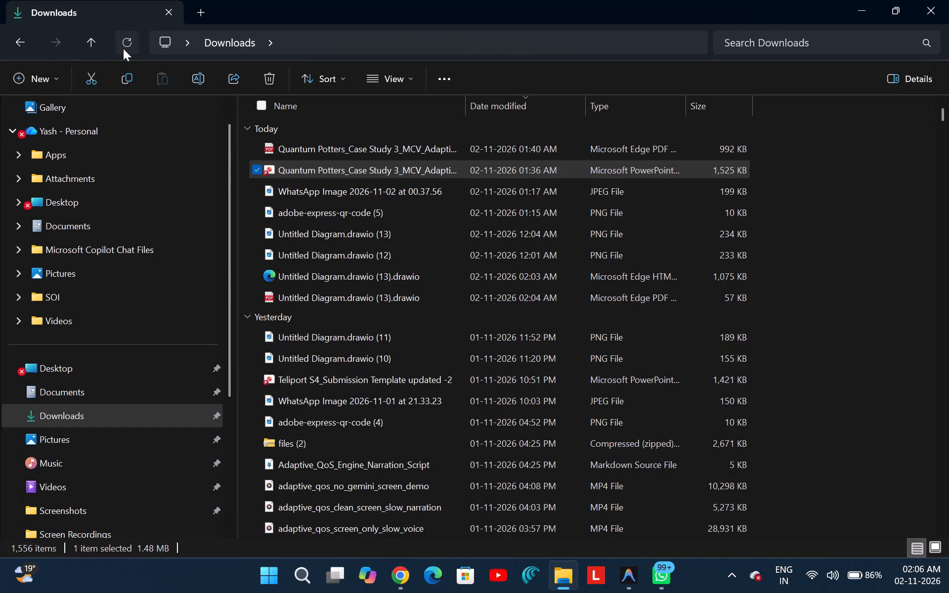
double_click(373, 146)
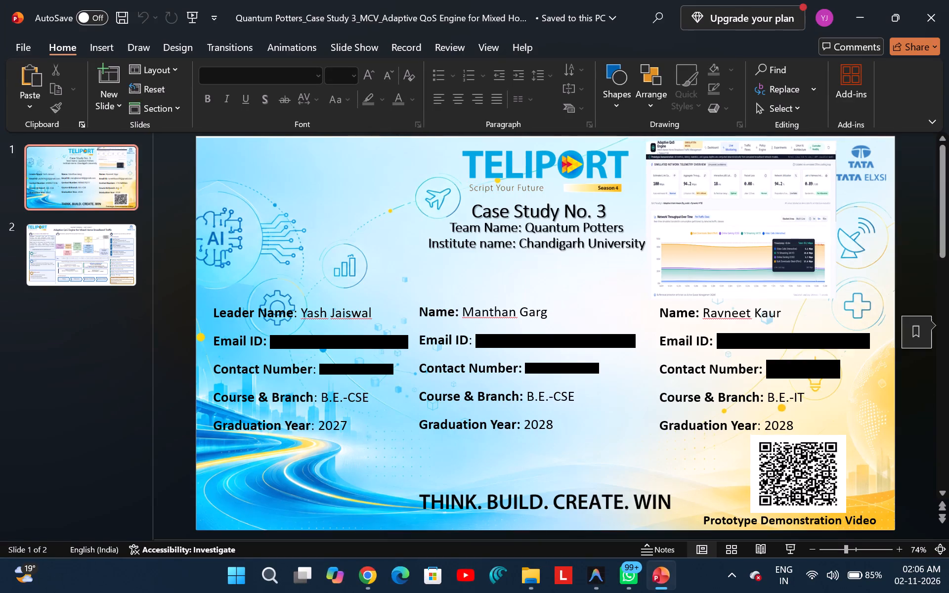
key("Down")
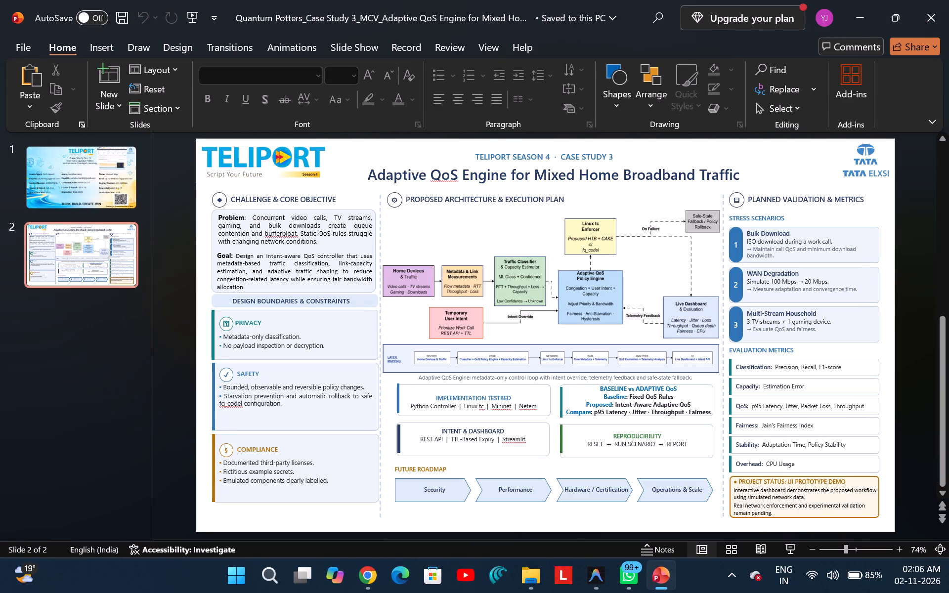
left_click(948, 0)
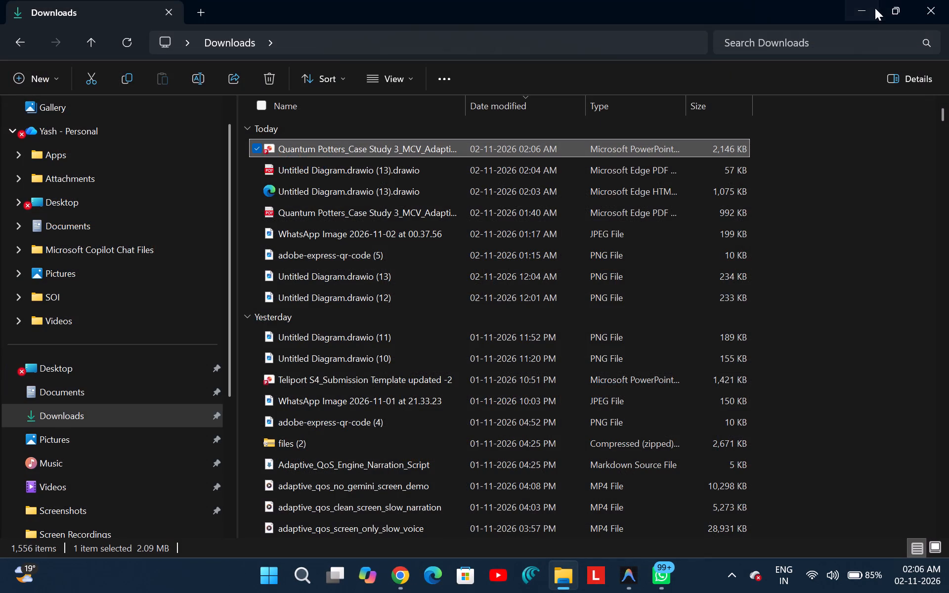
Switch to Chrome, search for "convert ppt to pdf" in a new tab, and open iLovePDF's PowerPoint to PDF converter.
left_click(875, 8)
left_click(289, 12)
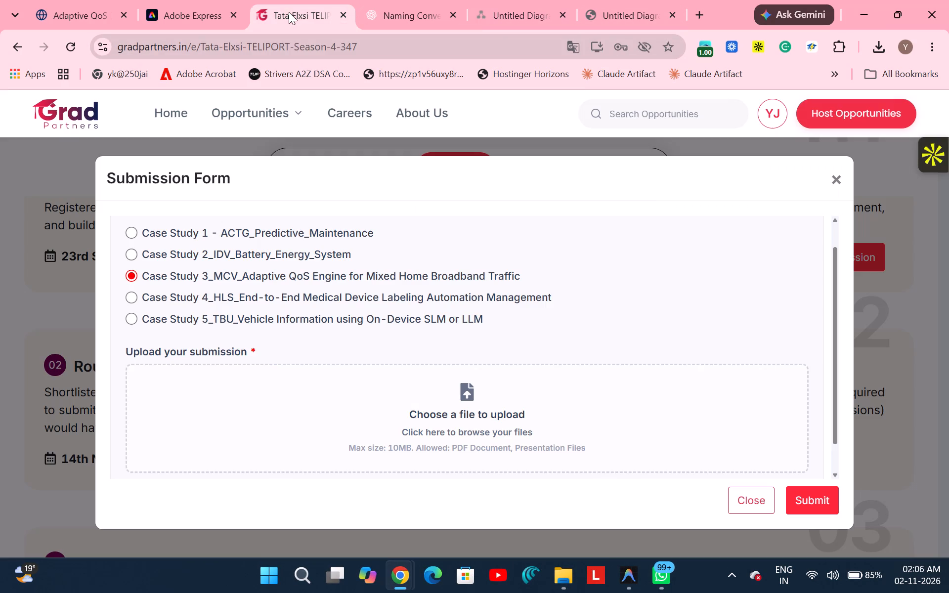
left_click(695, 15)
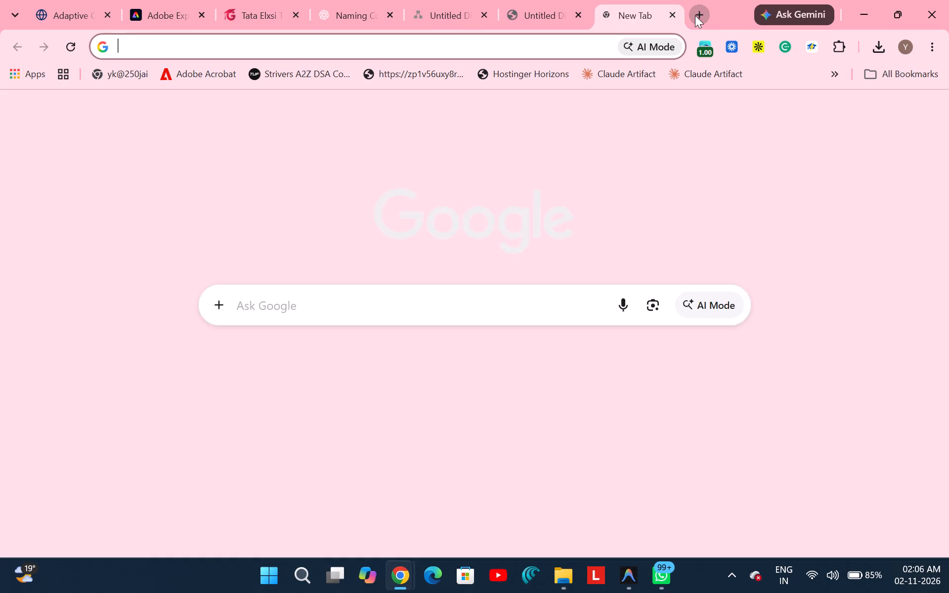
type("convert")
key("space")
key("Return")
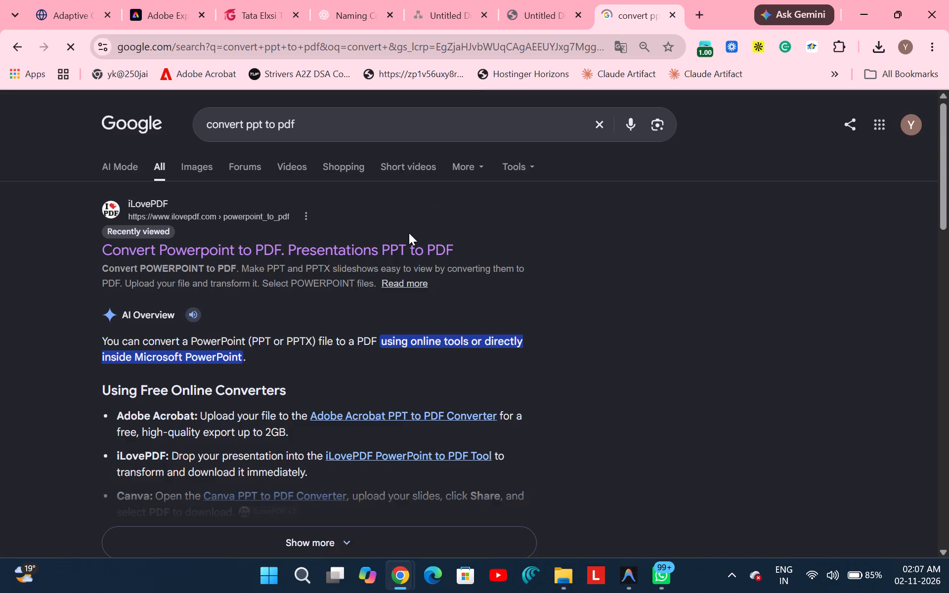
left_click(380, 244)
Upload the Quantum Potters Case Study 3 presentation from Downloads, convert it to PDF, and download the result.
left_click(447, 273)
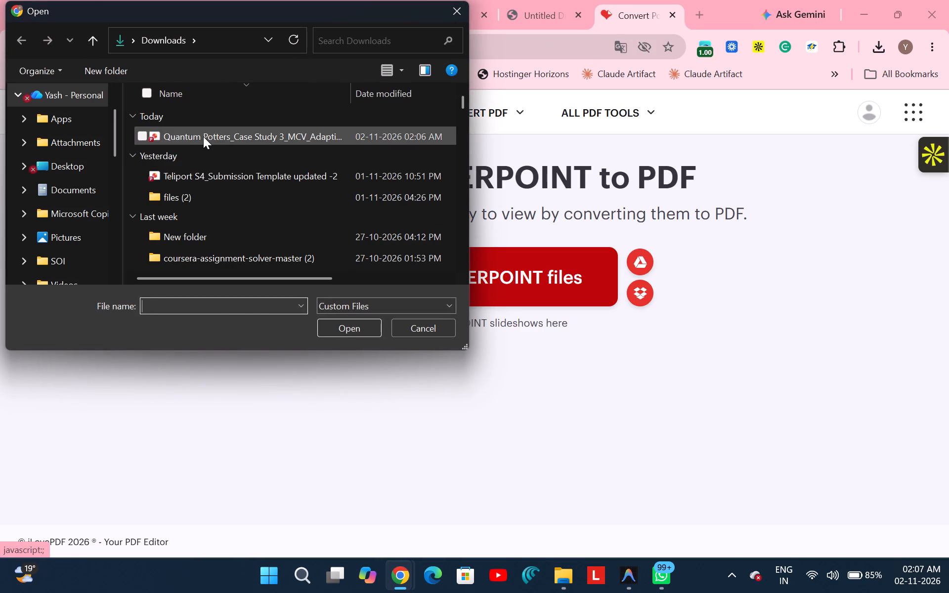
left_click(203, 136)
left_click(349, 331)
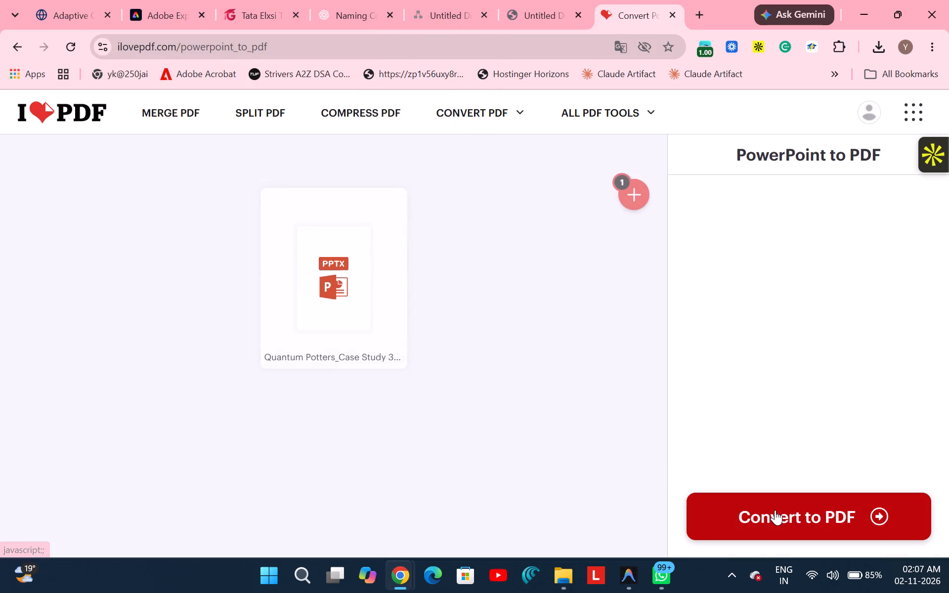
left_click(775, 510)
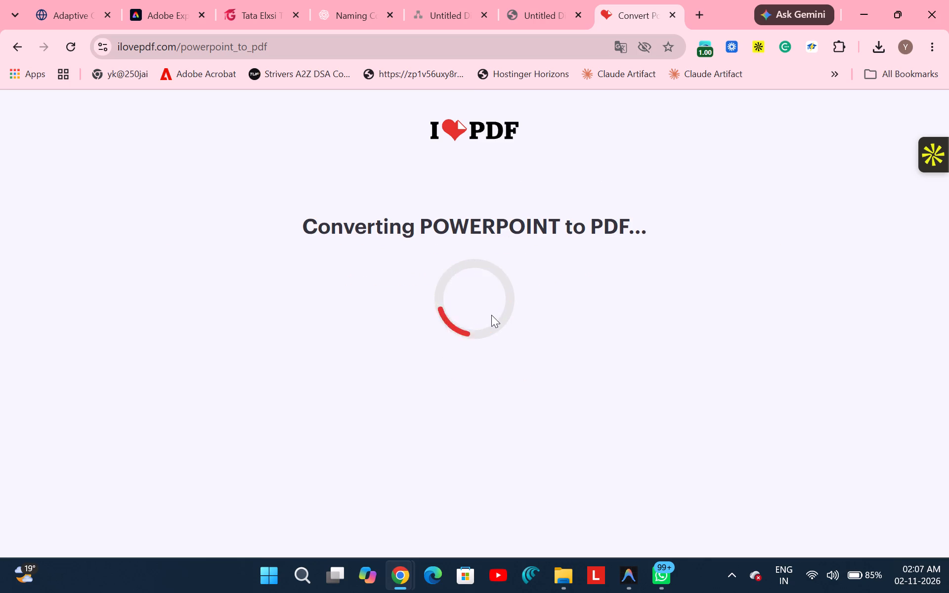
left_click(498, 246)
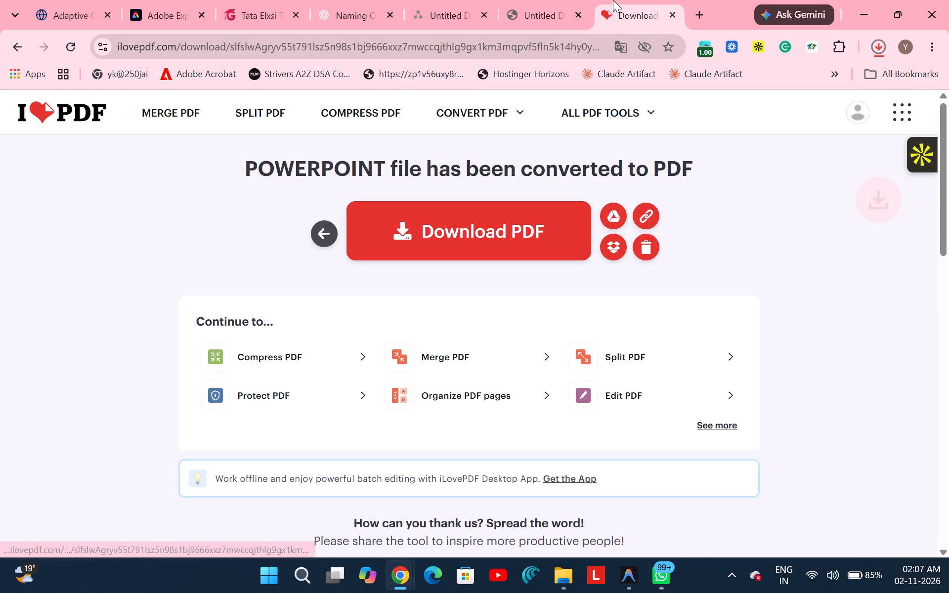
left_click(800, 108)
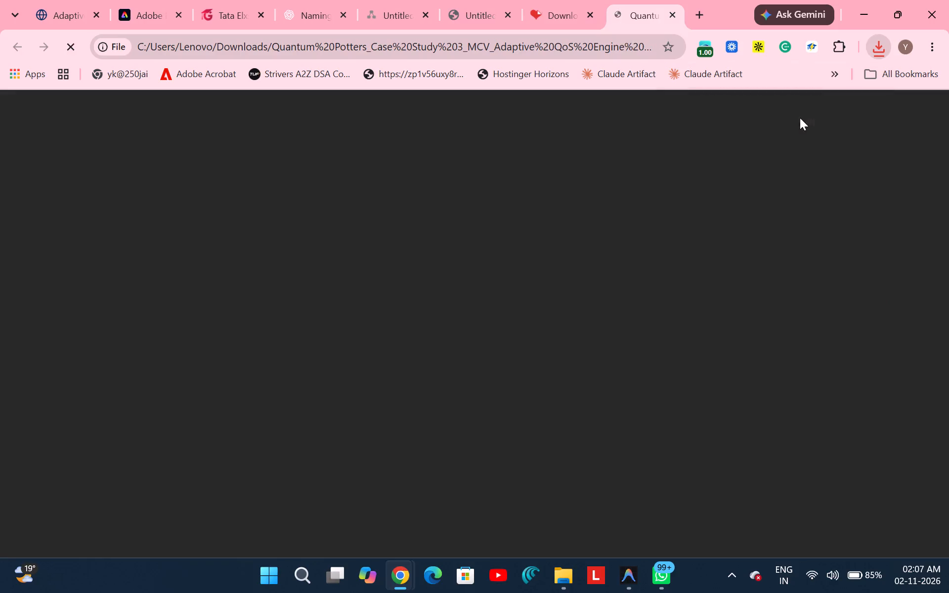
scroll(809, 306, "down", 2)
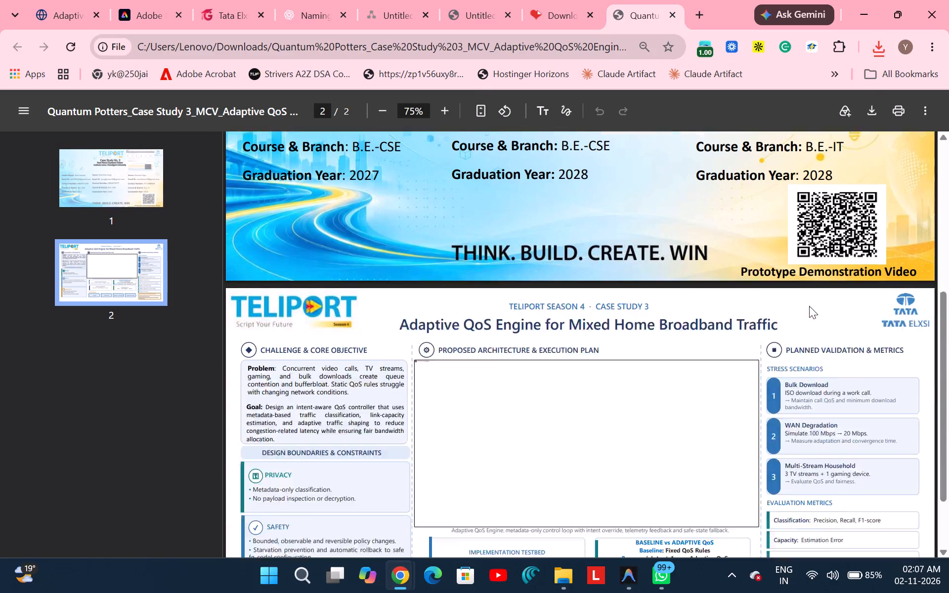
scroll(809, 306, "down", 2)
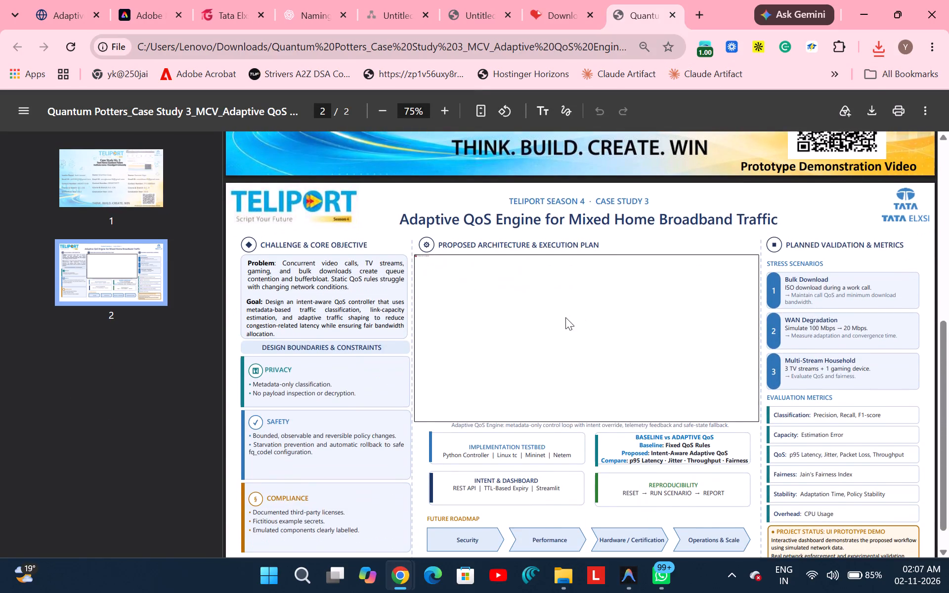
left_click(565, 317)
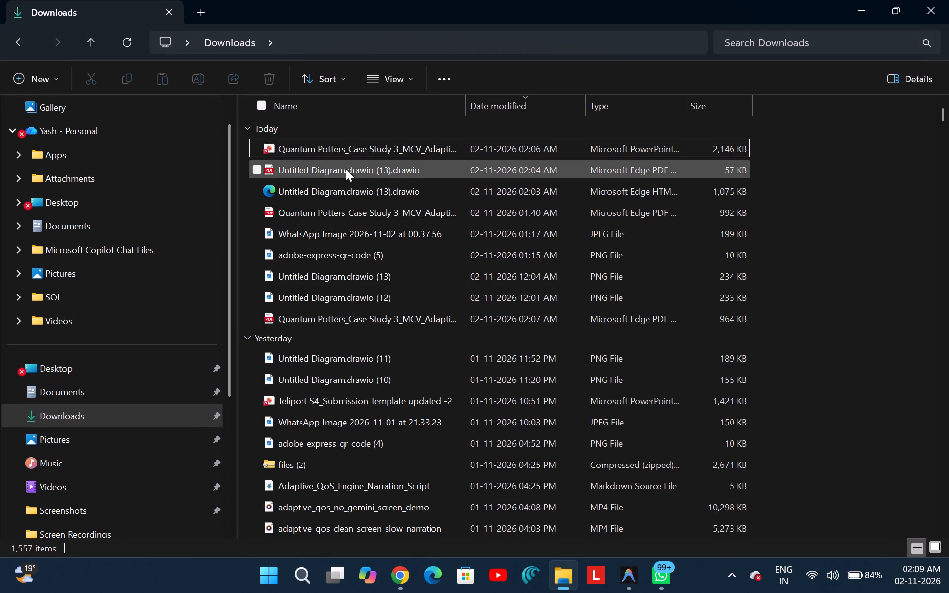
double_click(349, 150)
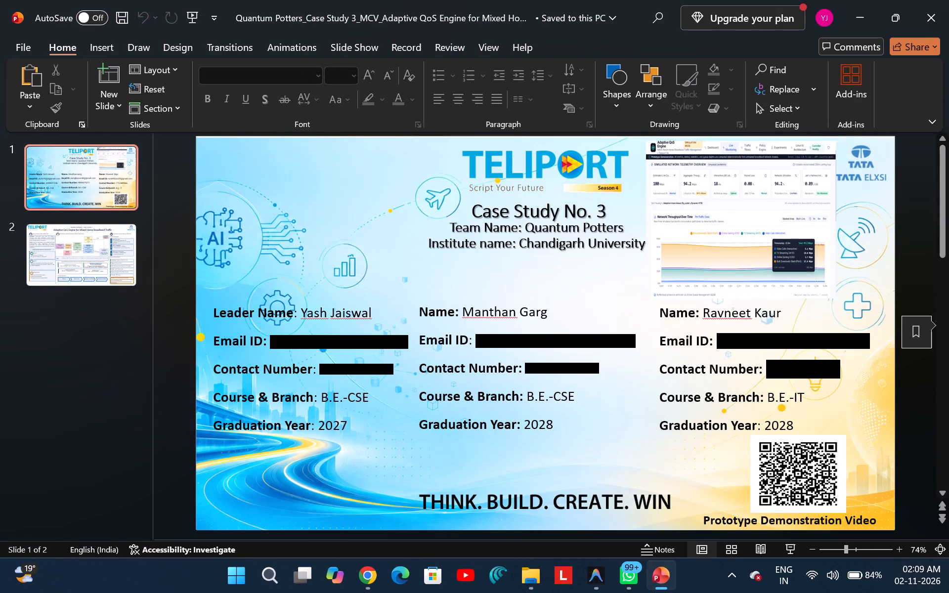
key("Down")
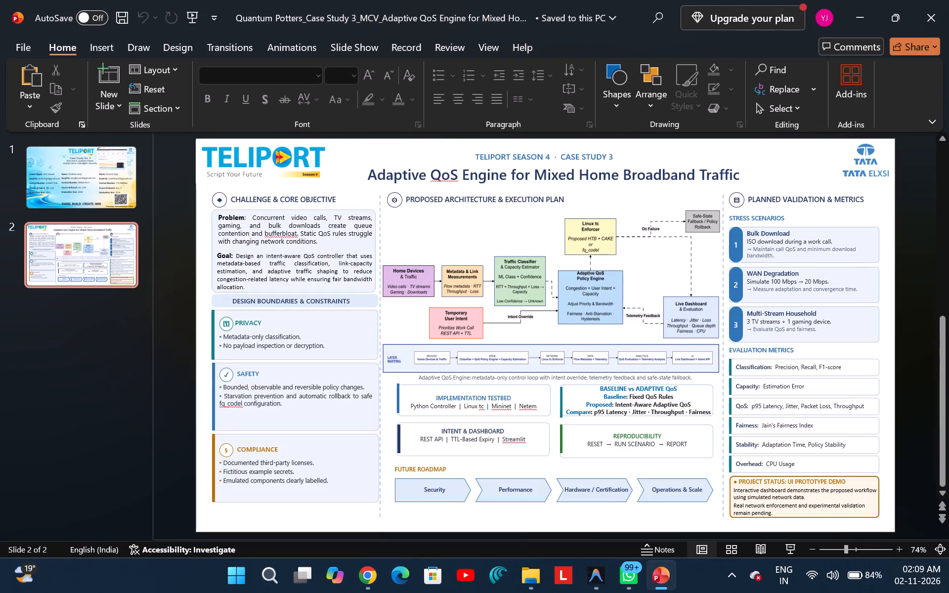
Start inserting a picture from this device on slide 2 and browse to the Downloads folder.
left_click(593, 305)
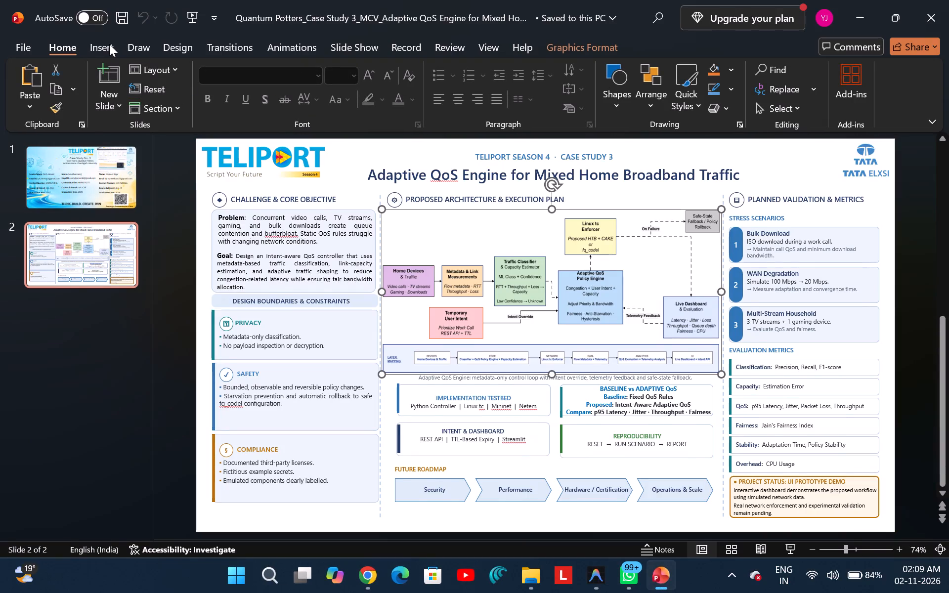
left_click(109, 44)
left_click(119, 100)
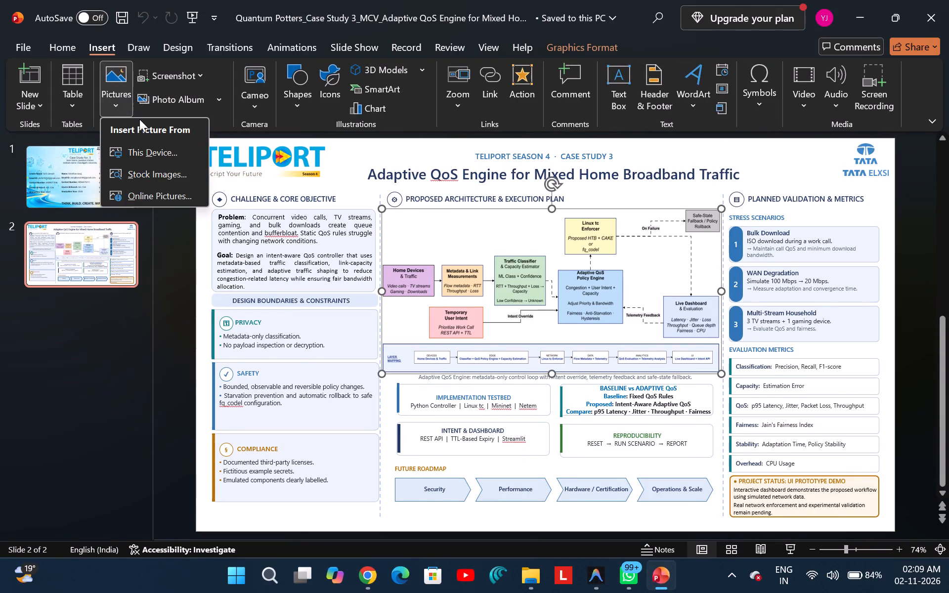
left_click(153, 149)
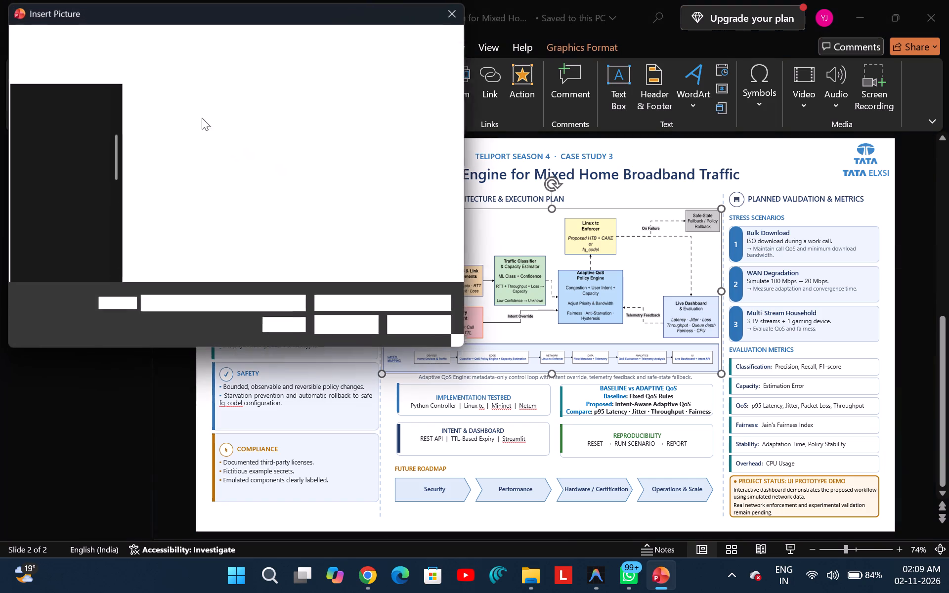
scroll(71, 267, "down", 1)
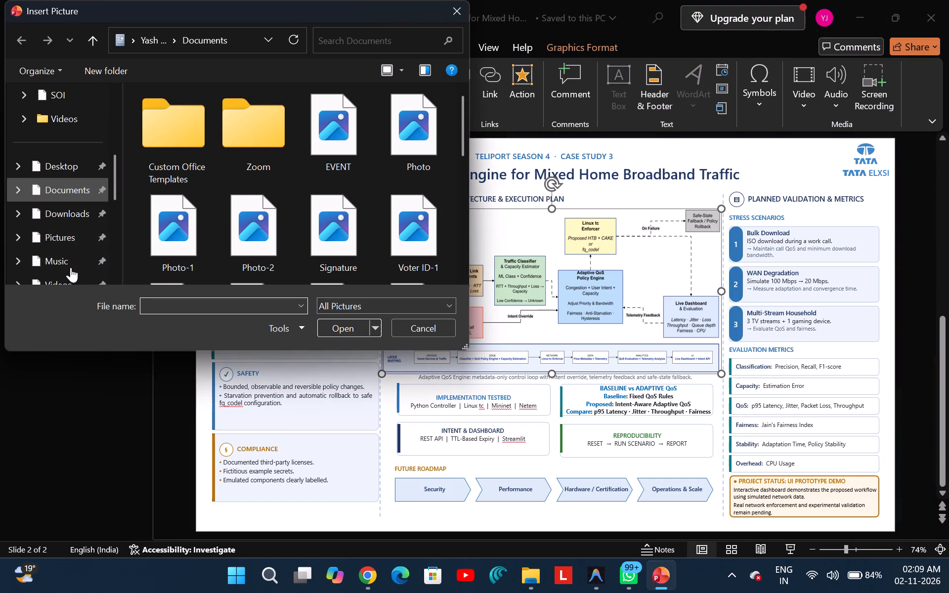
left_click(63, 221)
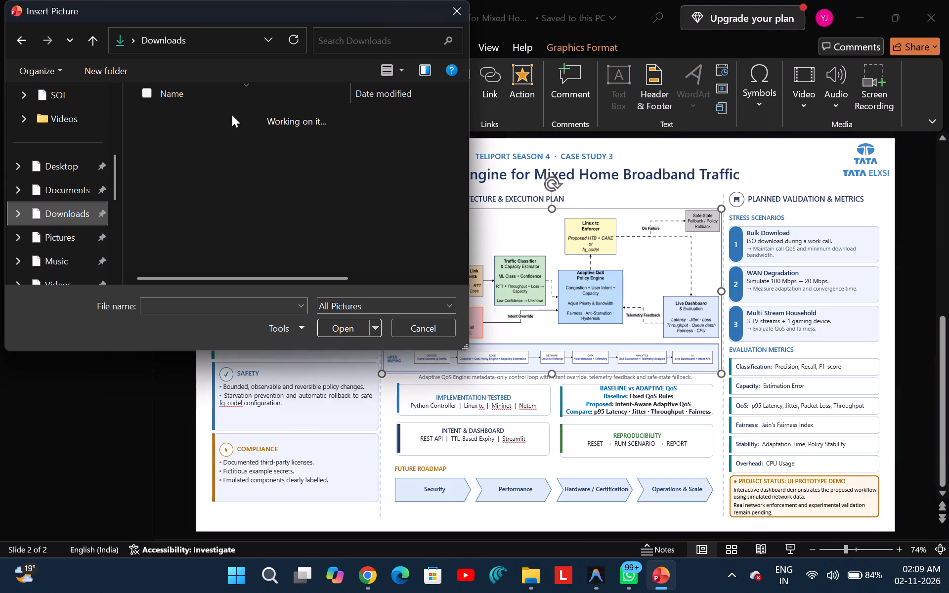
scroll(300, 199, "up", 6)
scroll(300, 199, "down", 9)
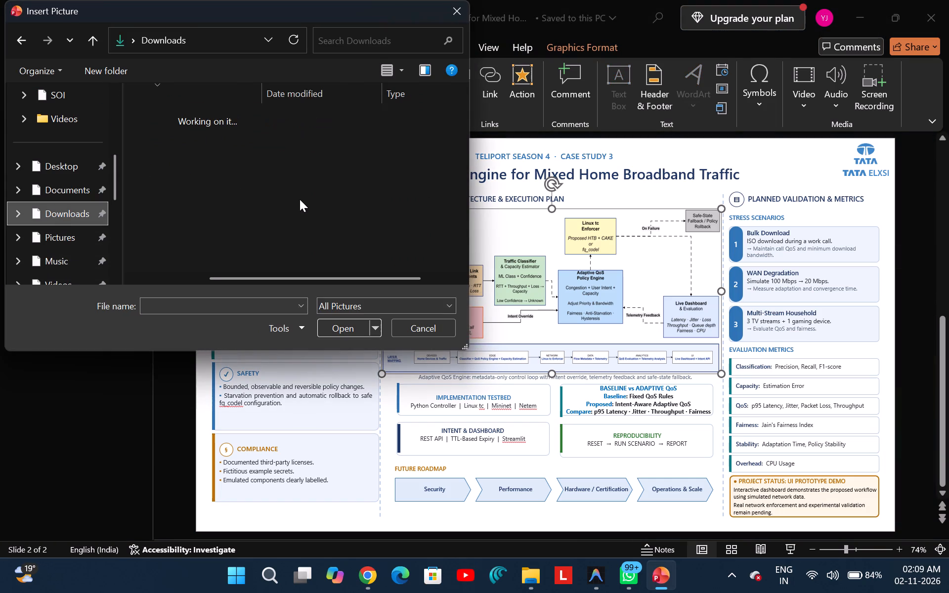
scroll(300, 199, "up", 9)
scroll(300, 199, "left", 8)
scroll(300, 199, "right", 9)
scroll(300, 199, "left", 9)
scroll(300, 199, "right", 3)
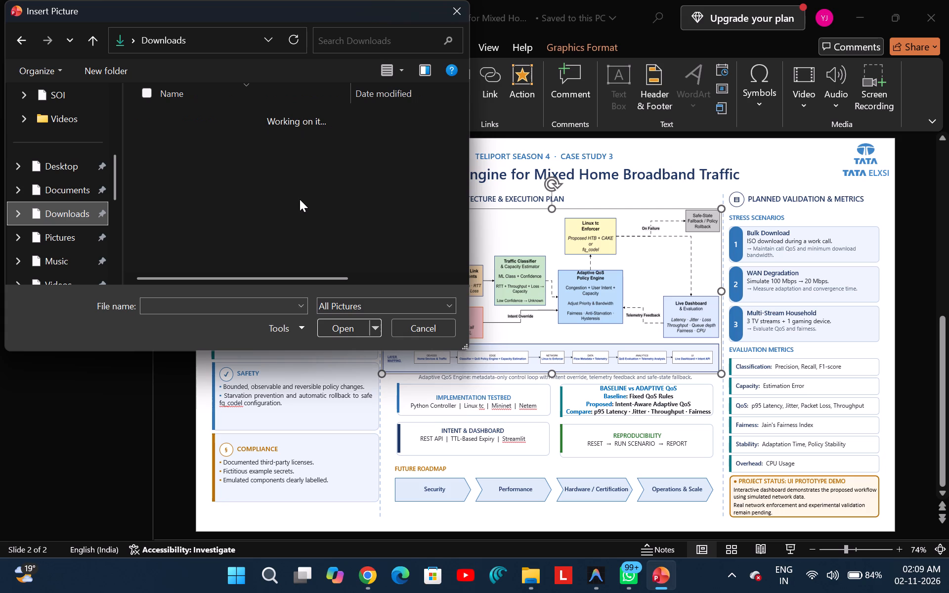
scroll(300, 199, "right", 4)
Look up the diagram's file name in Downloads, search the picture picker for "untitl", and insert the Untitled Diagram.drawio (13) PNG.
key("alt+Tab")
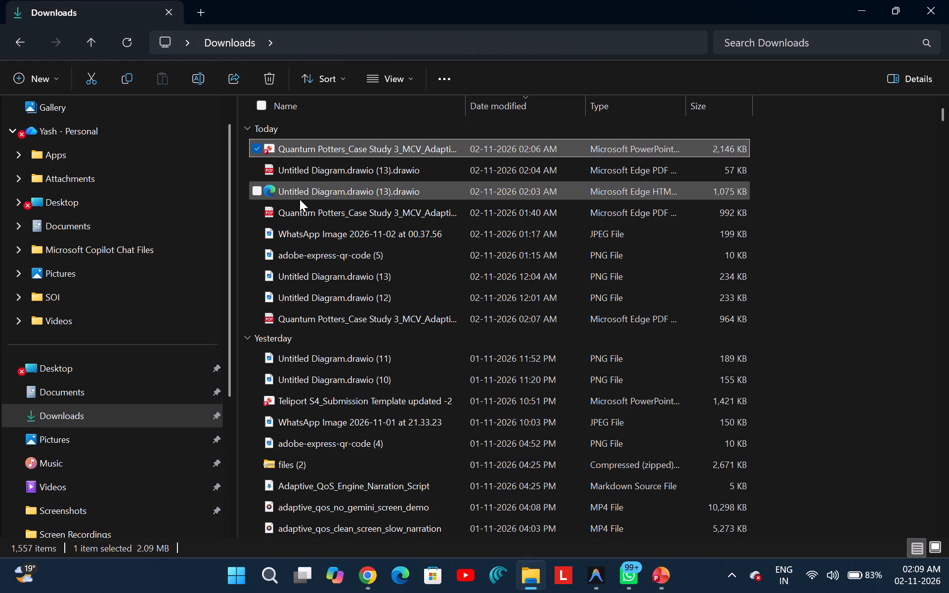
key("alt+Tab")
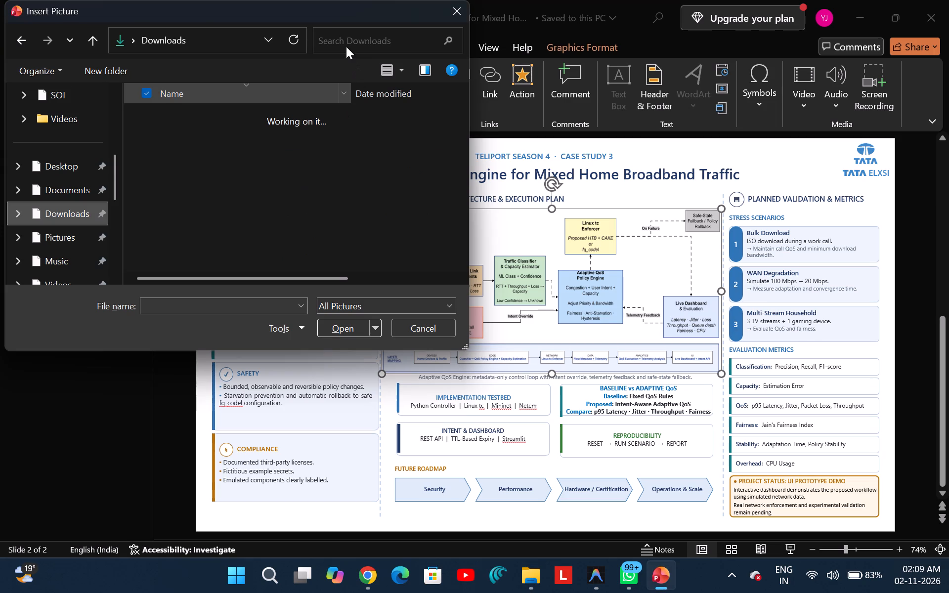
left_click(346, 46)
left_click(343, 38)
type("untit")
key("l")
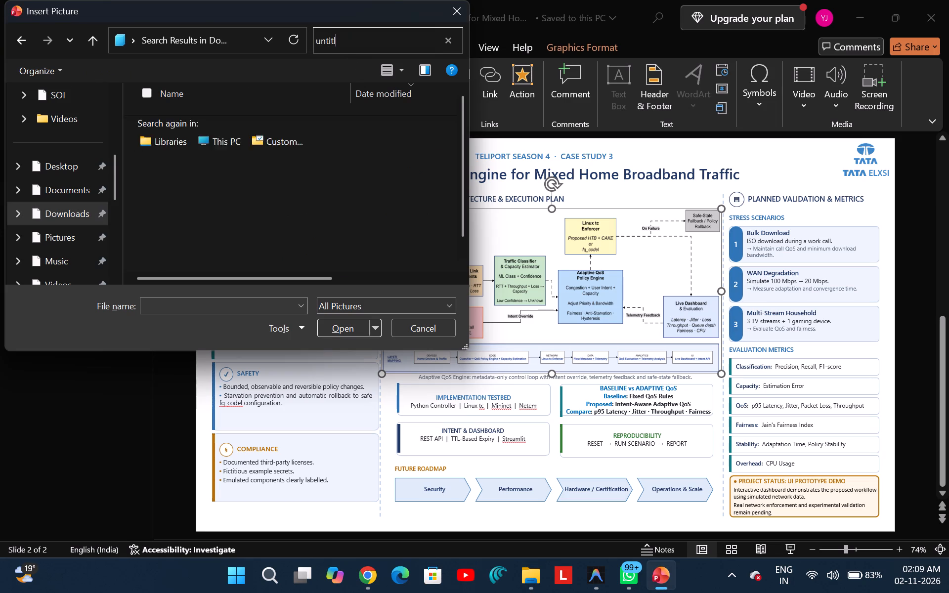
scroll(277, 174, "left", 1)
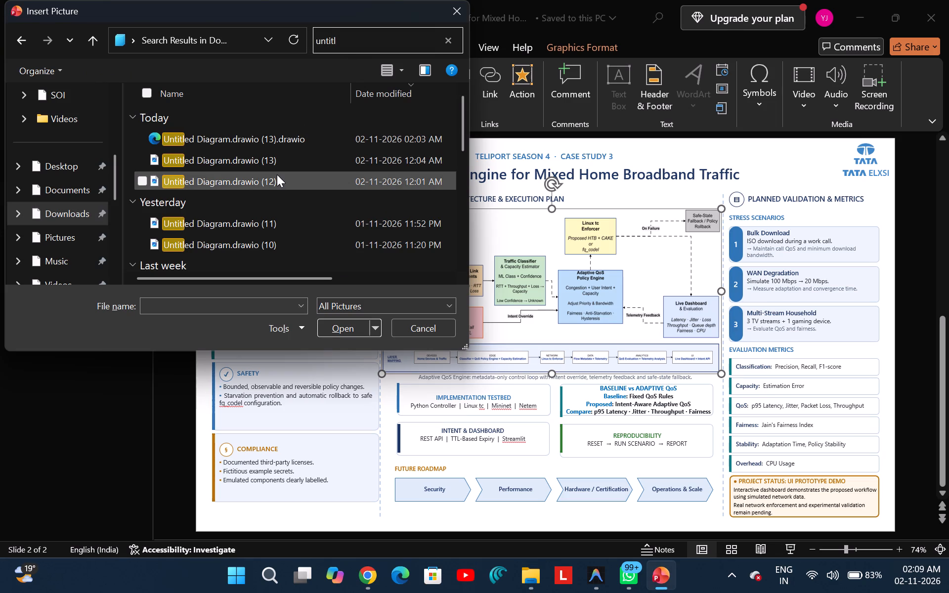
scroll(277, 174, "left", 1)
left_click(251, 158)
left_click(348, 331)
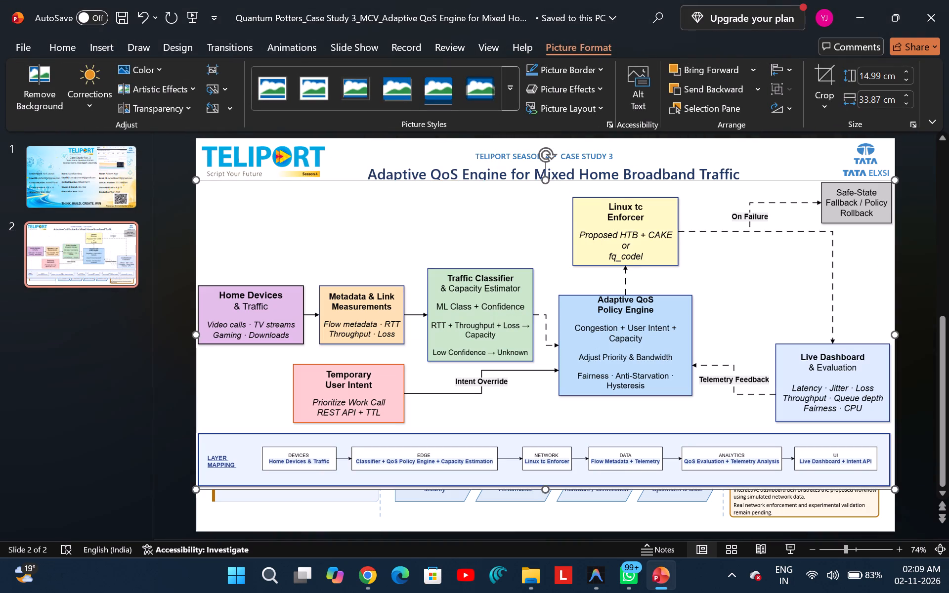
Shrink the inserted diagram picture proportionally to slightly less than the width of the slide's middle column.
left_click_drag(891, 488, 449, 322)
Cut the old architecture diagram from slide 2.
left_click(591, 326)
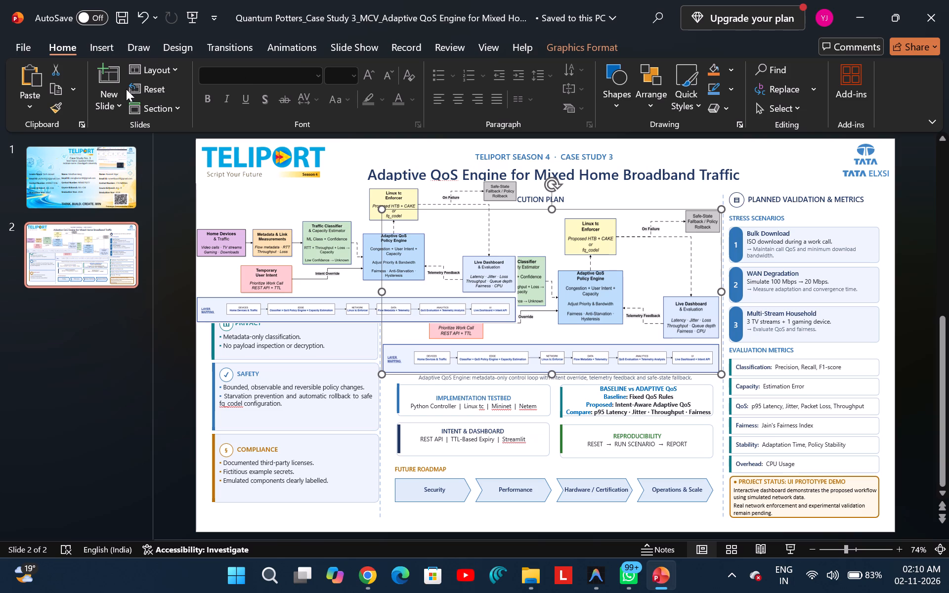
left_click(58, 73)
Move the new diagram under Proposed Architecture & Execution Plan, enlarge it to the column's width, and stretch its upper edge to the heading.
left_click_drag(352, 243, 501, 285)
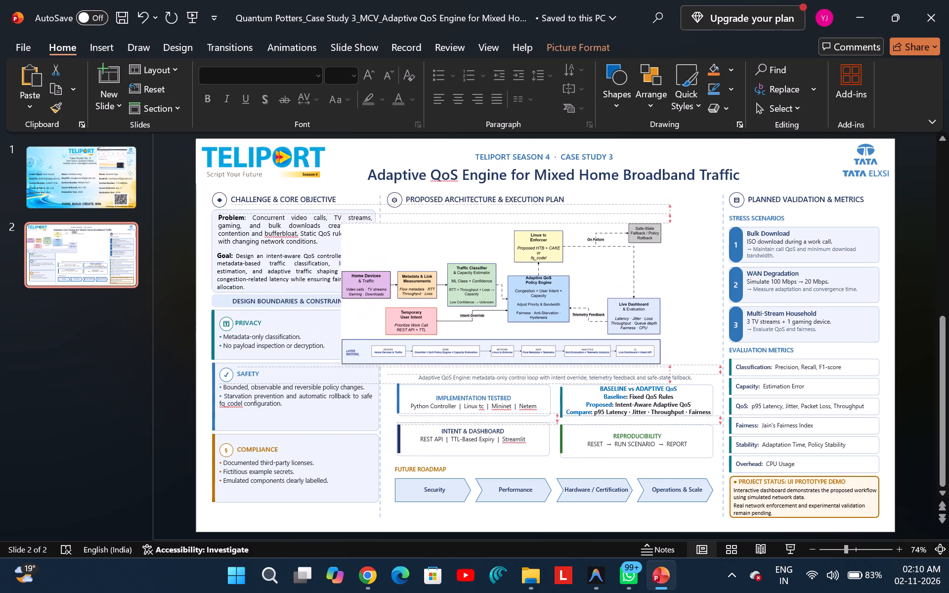
left_click_drag(501, 285, 557, 285)
left_click_drag(399, 362, 388, 361)
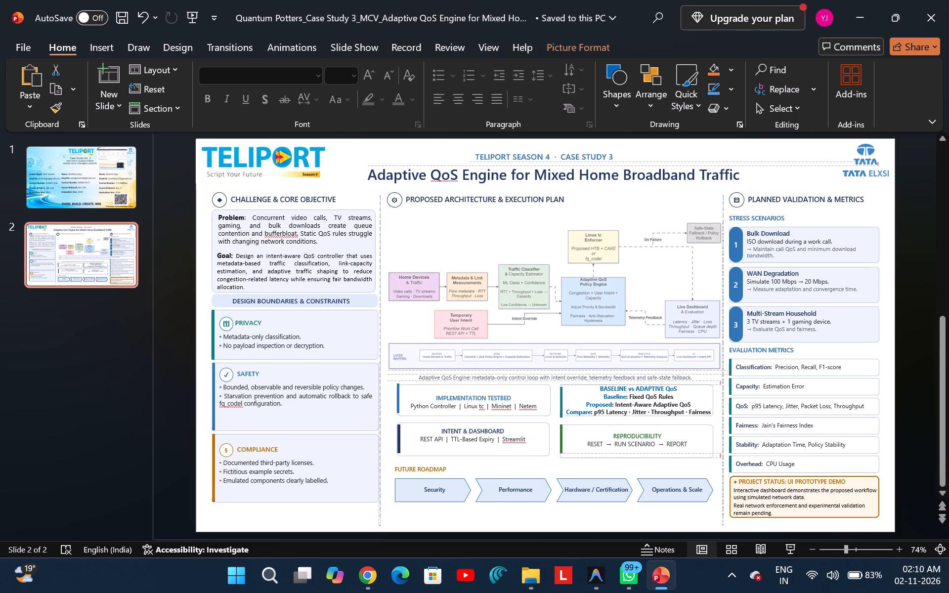
left_click_drag(388, 361, 381, 364)
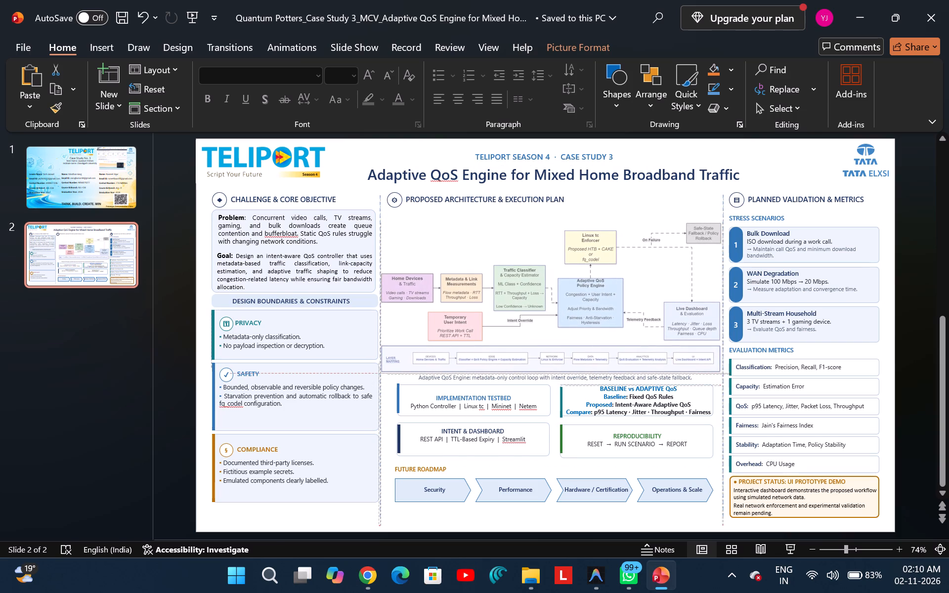
left_click_drag(381, 364, 382, 365)
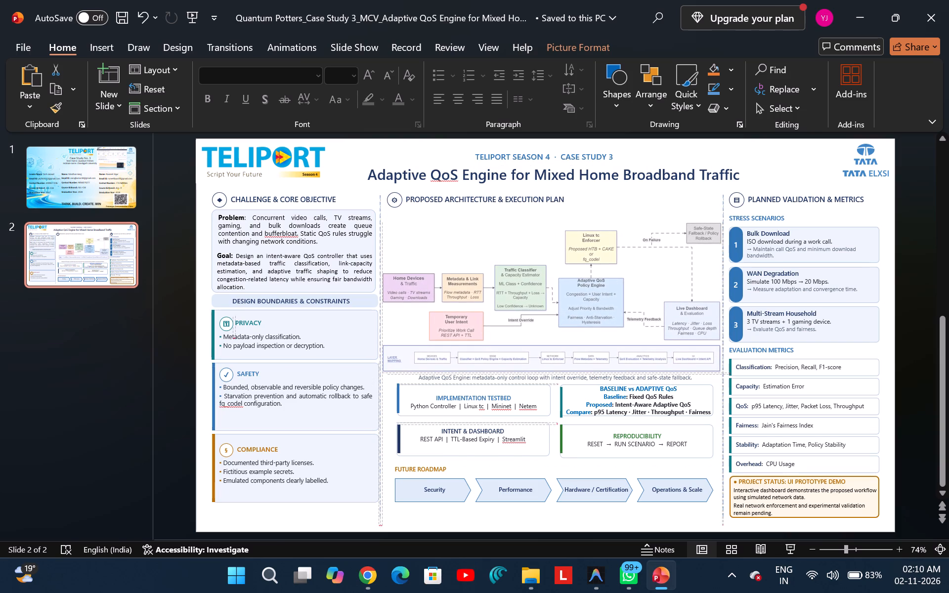
left_click_drag(382, 365, 381, 366)
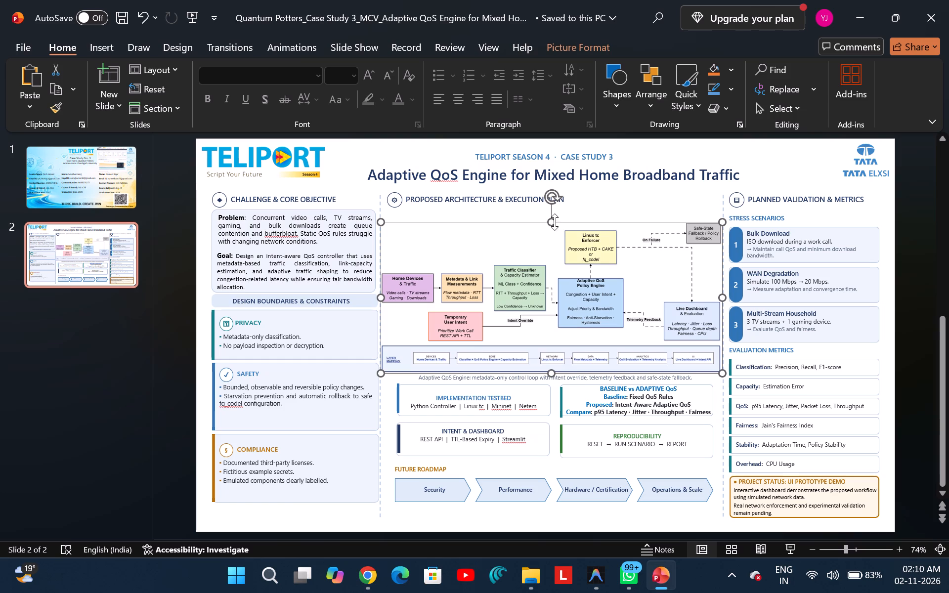
left_click_drag(554, 222, 554, 211)
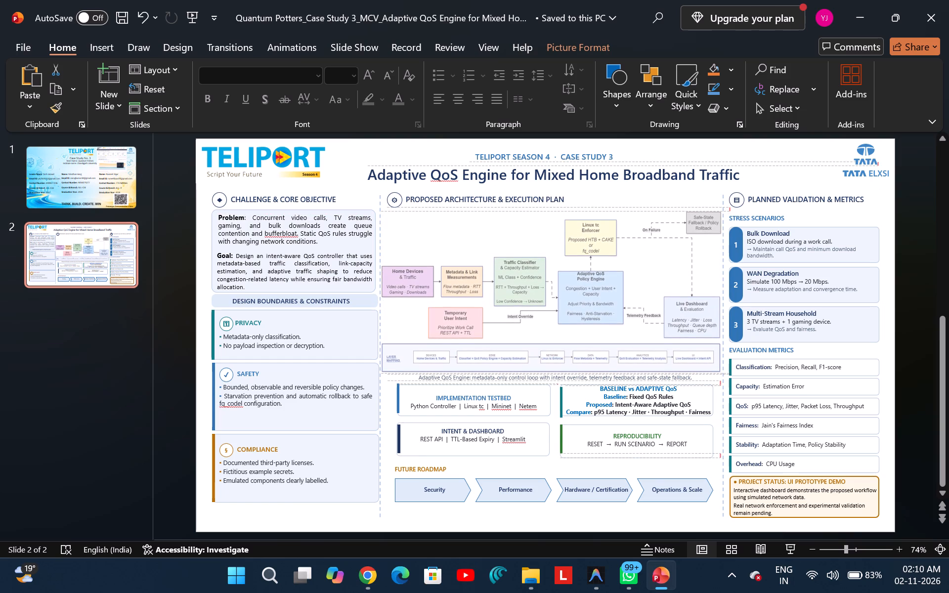
left_click_drag(554, 211, 553, 210)
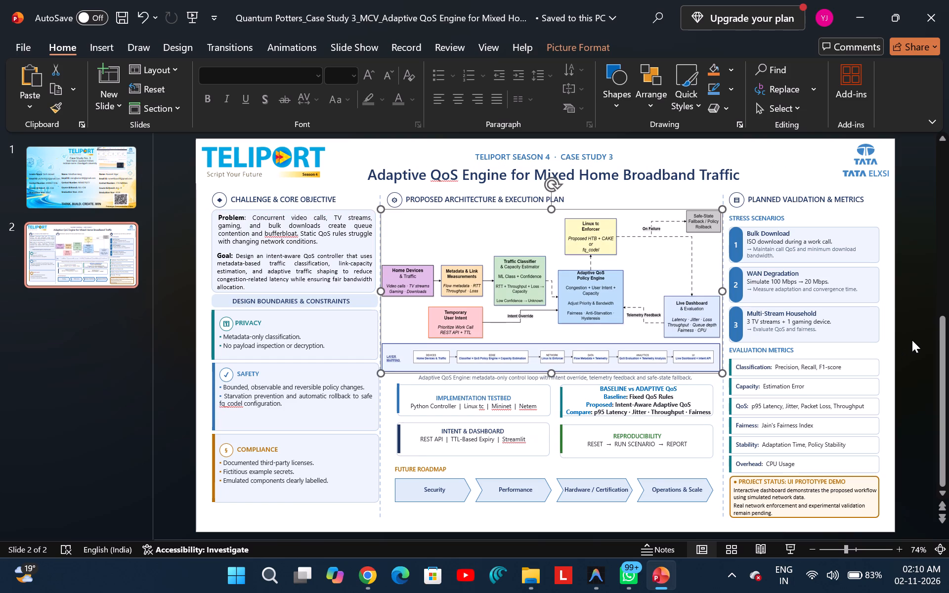
left_click(912, 340)
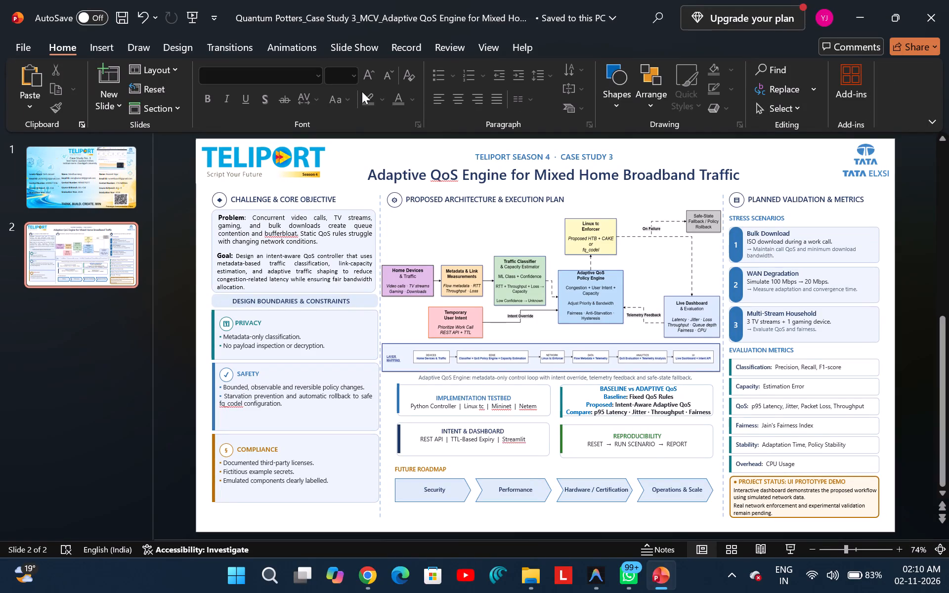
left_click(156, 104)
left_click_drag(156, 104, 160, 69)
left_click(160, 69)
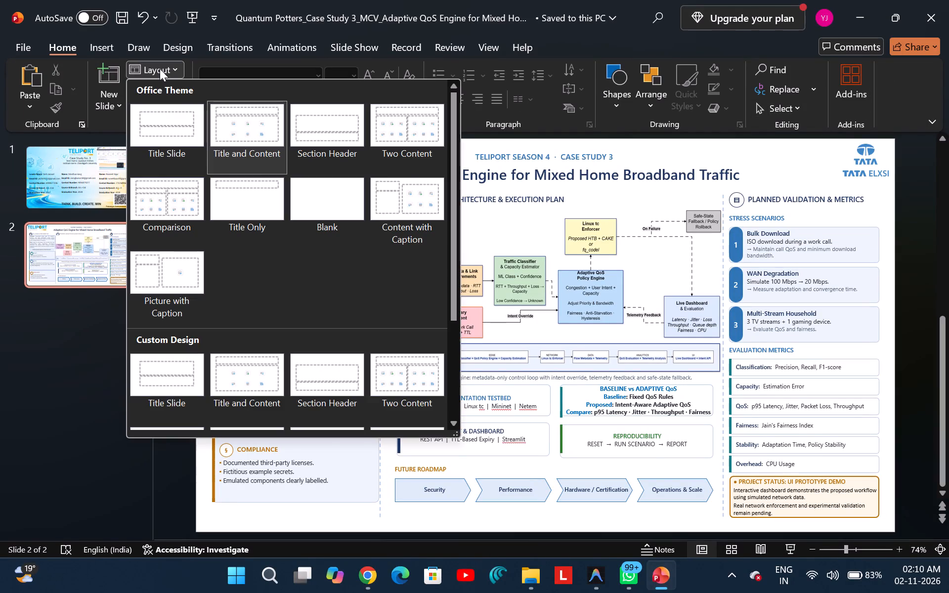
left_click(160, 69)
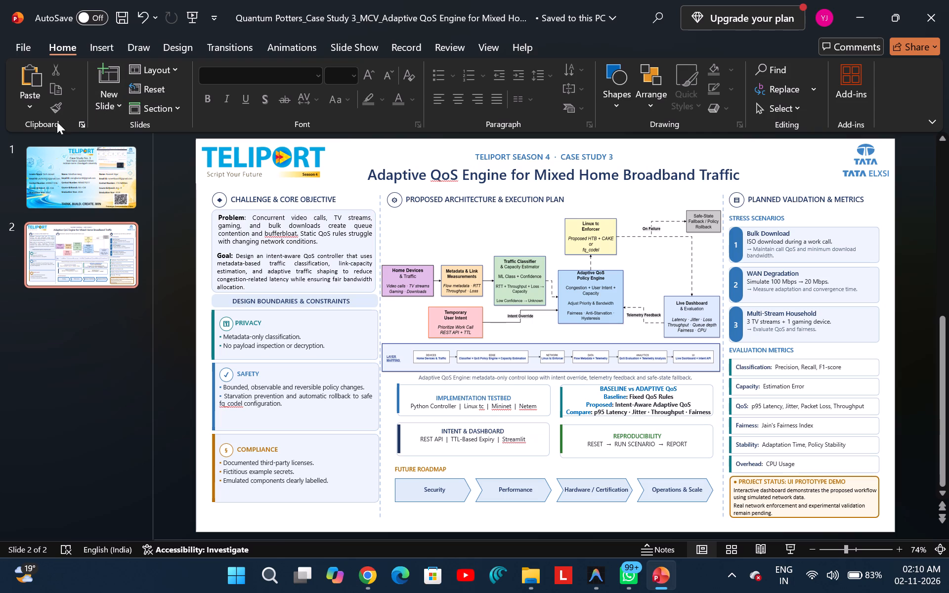
Save the presentation as a PDF in Downloads under the same name, replacing the existing PDF.
left_click(26, 56)
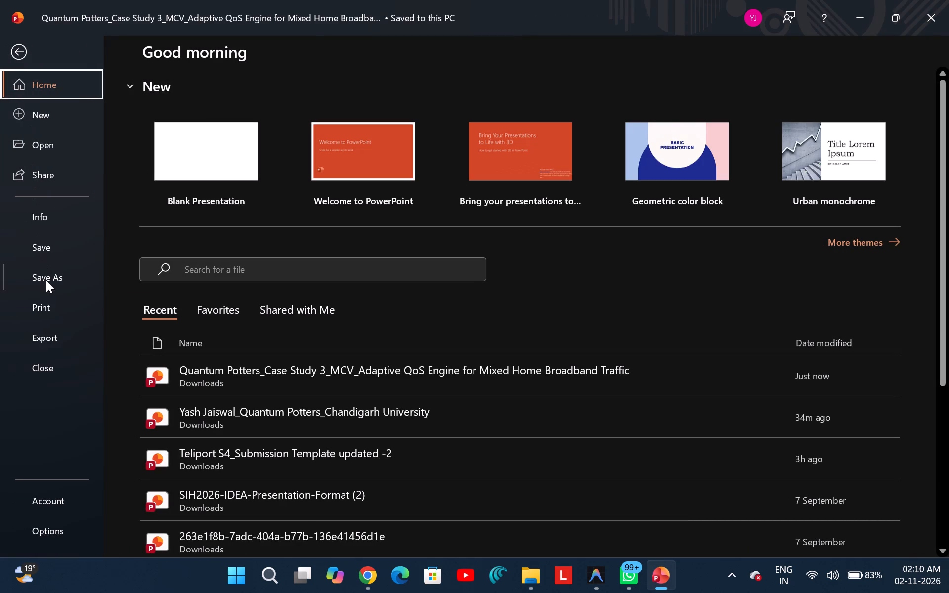
left_click(46, 280)
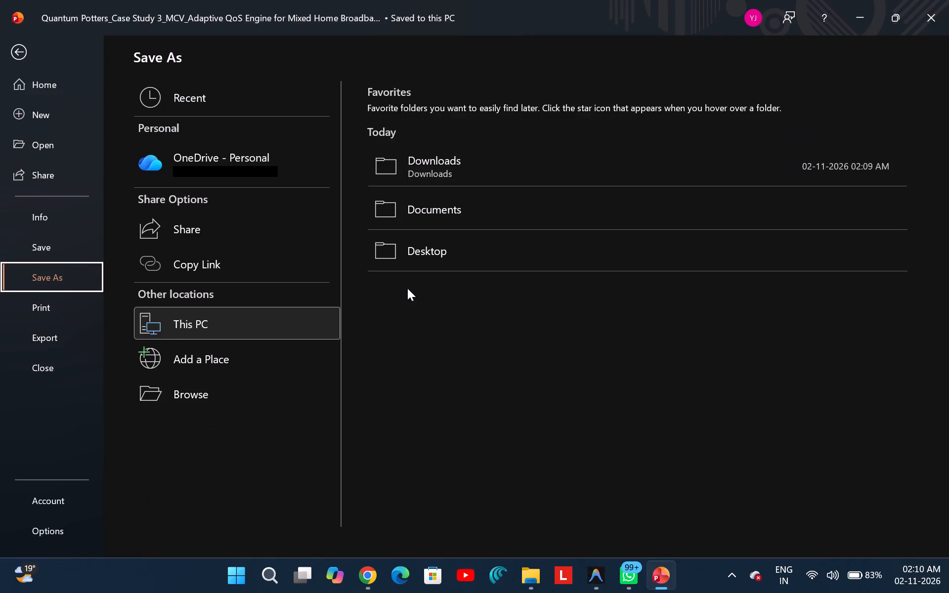
left_click(491, 169)
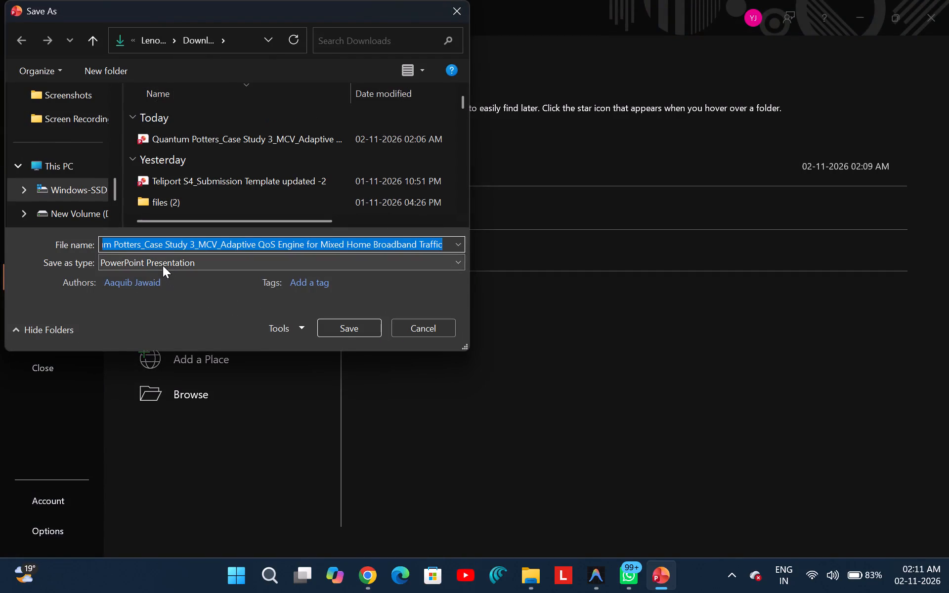
left_click(163, 265)
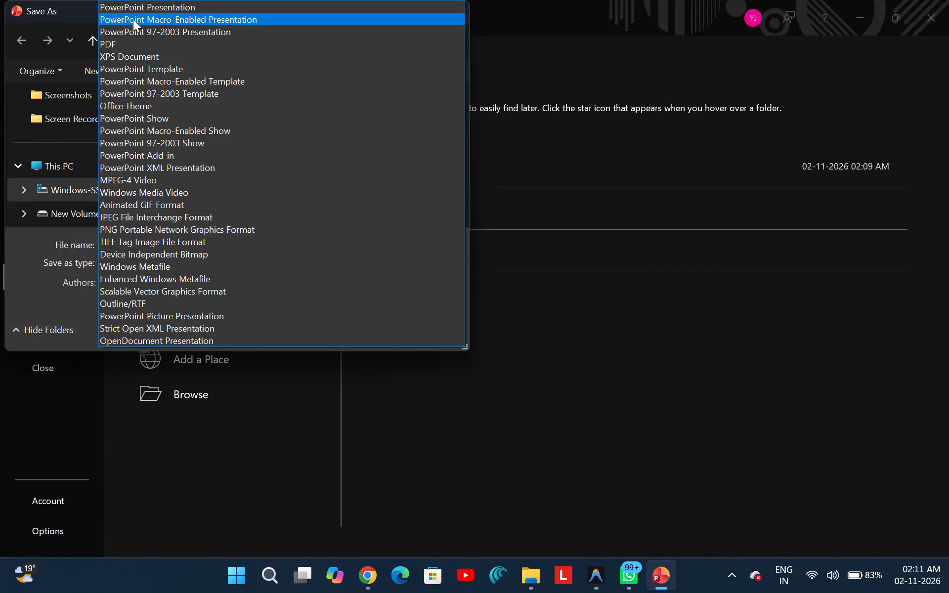
left_click(128, 41)
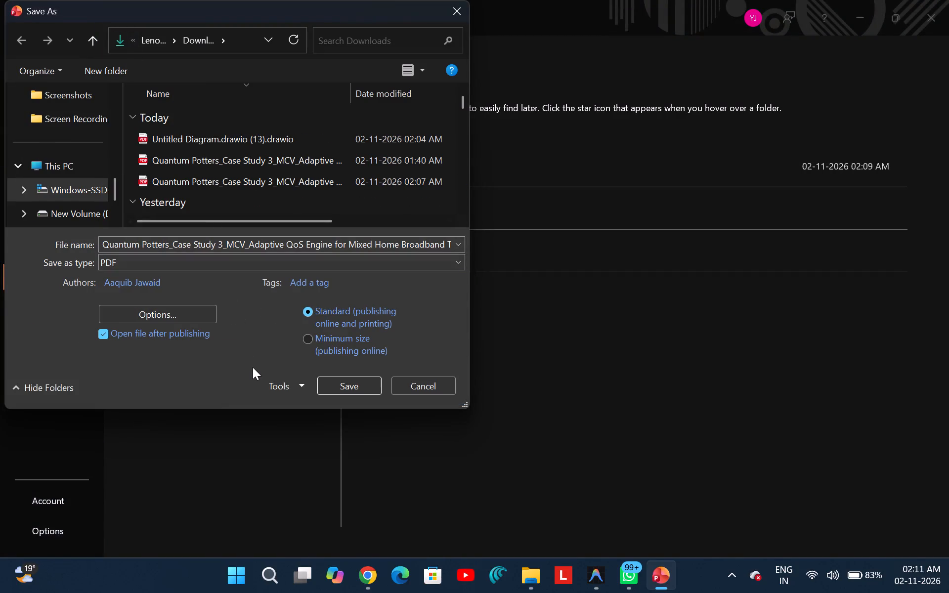
left_click(346, 390)
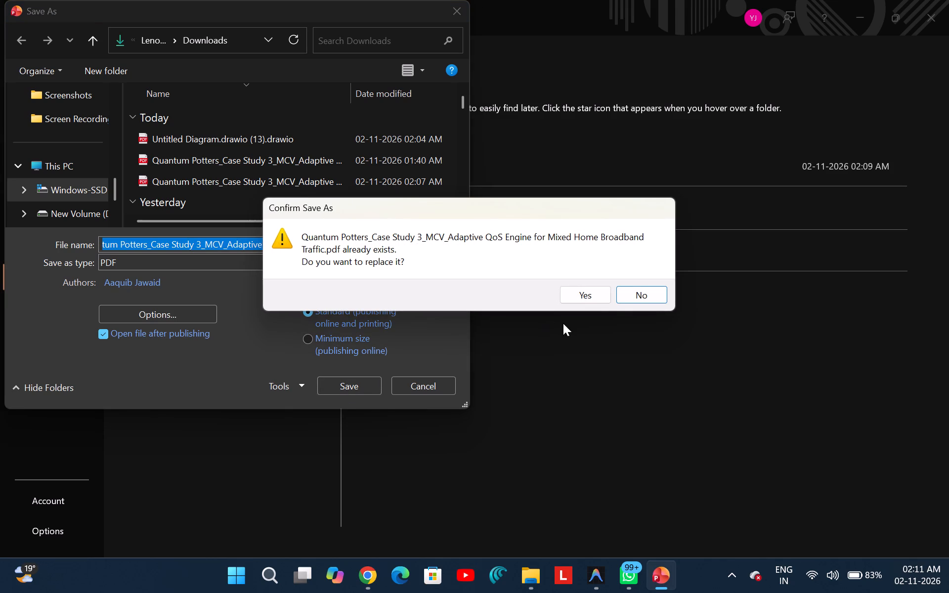
left_click(590, 294)
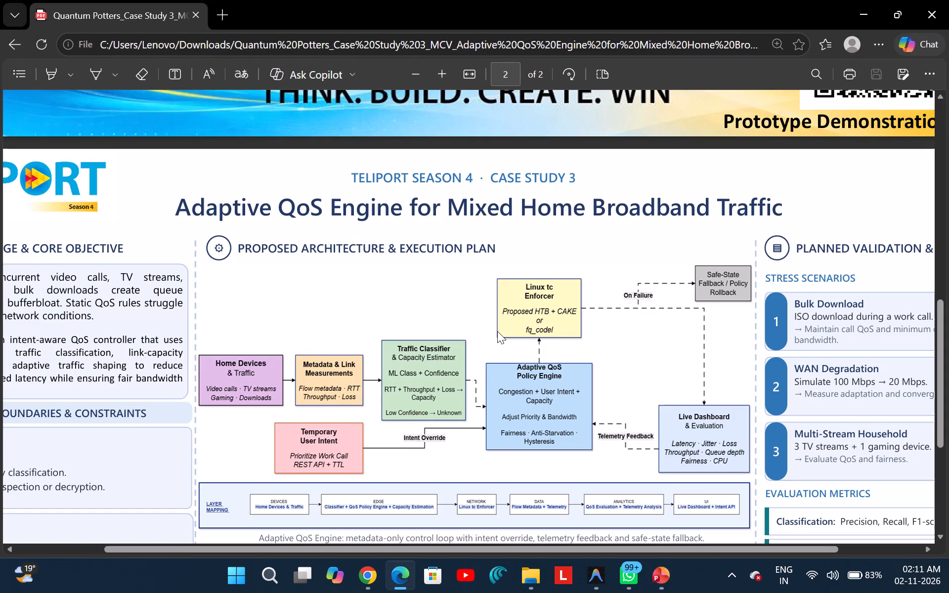
Check the architecture diagram on page 2 of the exported PDF at several zoom levels for display and sharpness.
scroll(497, 331, "down", 1)
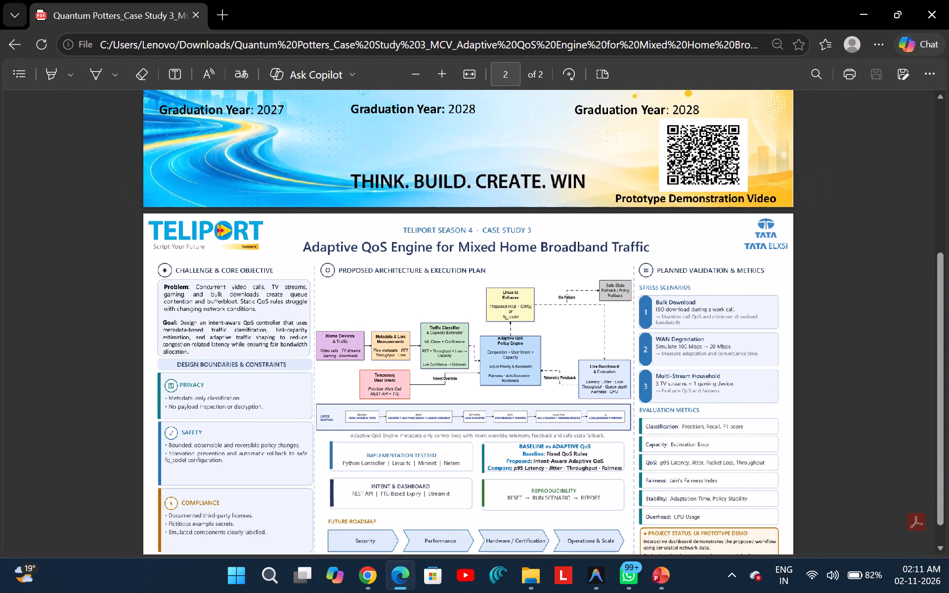
scroll(764, 412, "down", 1)
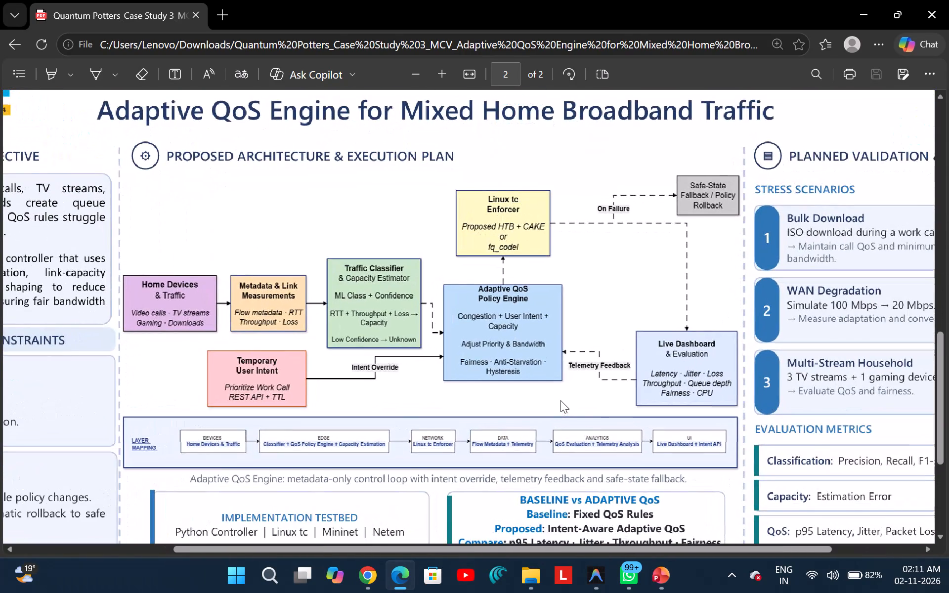
scroll(531, 406, "down", 1)
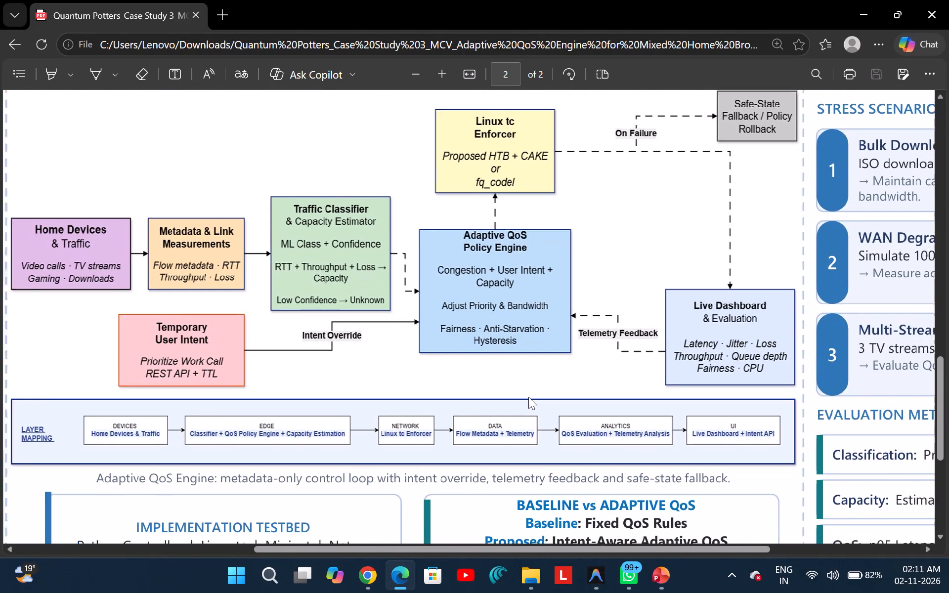
scroll(577, 399, "up", 3)
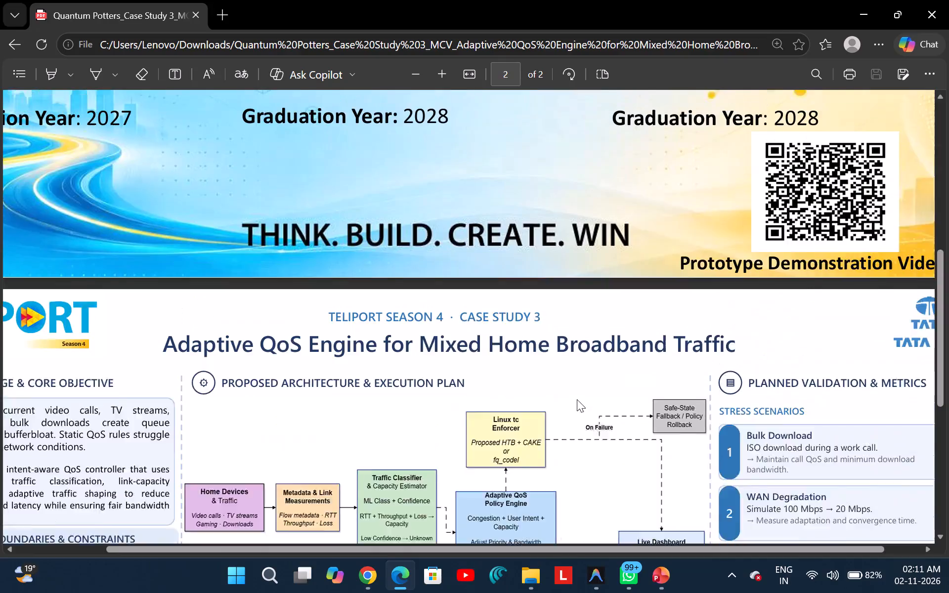
Examine the cover page and the architecture diagram on page 2 of the exported PDF at several zoom levels, and close it.
scroll(577, 399, "down", 4)
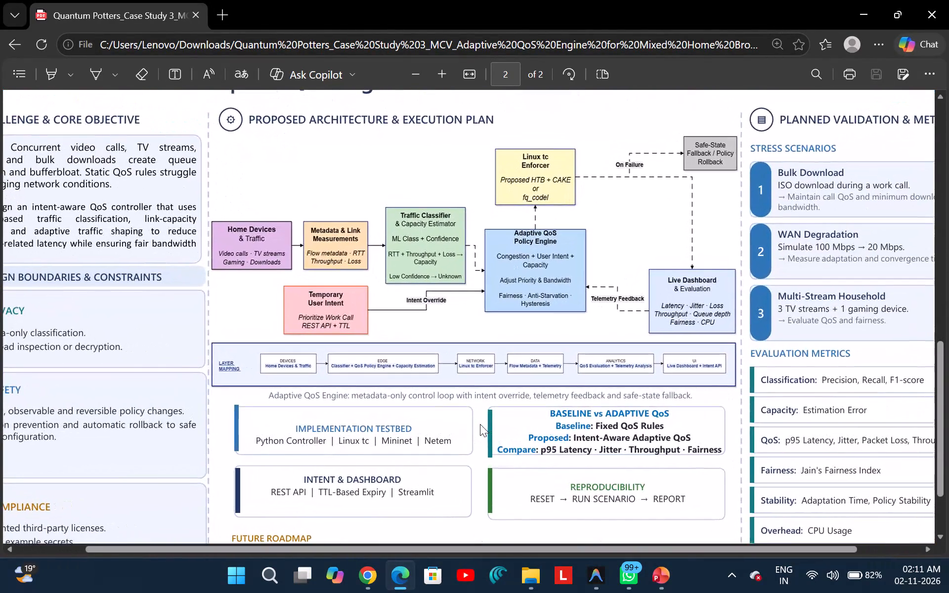
scroll(480, 424, "up", 2)
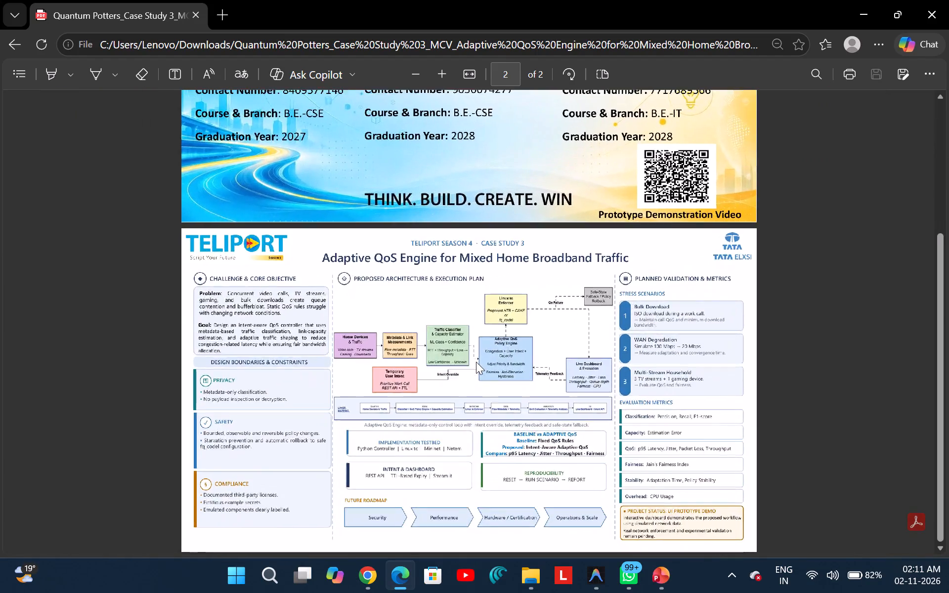
scroll(476, 362, "up", 7)
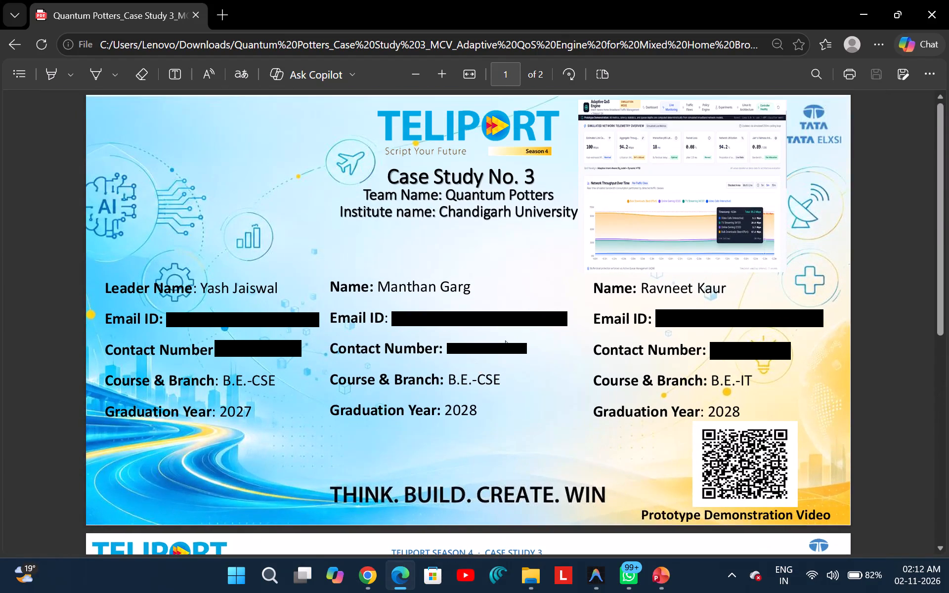
scroll(658, 210, "up", 3)
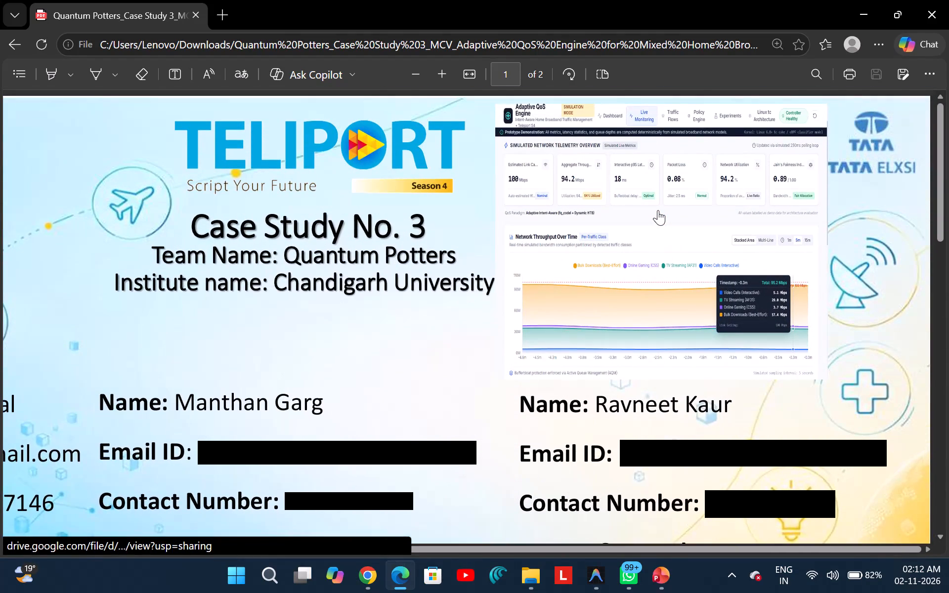
scroll(658, 210, "down", 8)
scroll(658, 210, "up", 1)
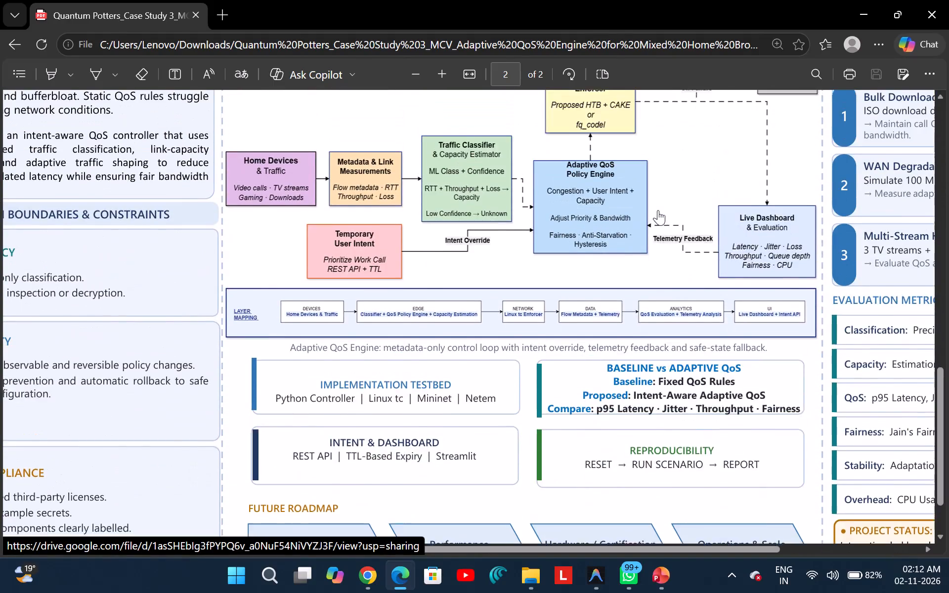
scroll(658, 210, "up", 2)
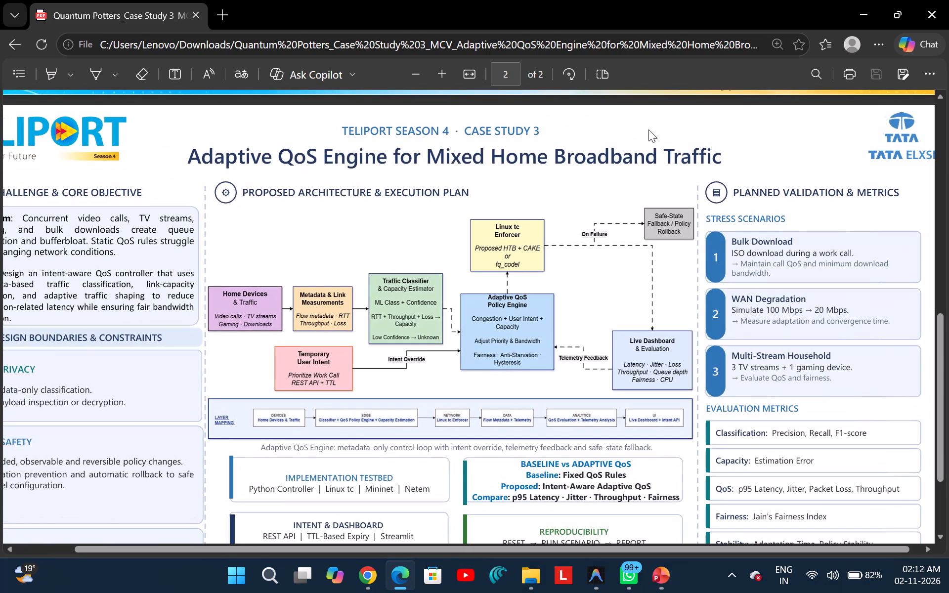
scroll(648, 129, "down", 1)
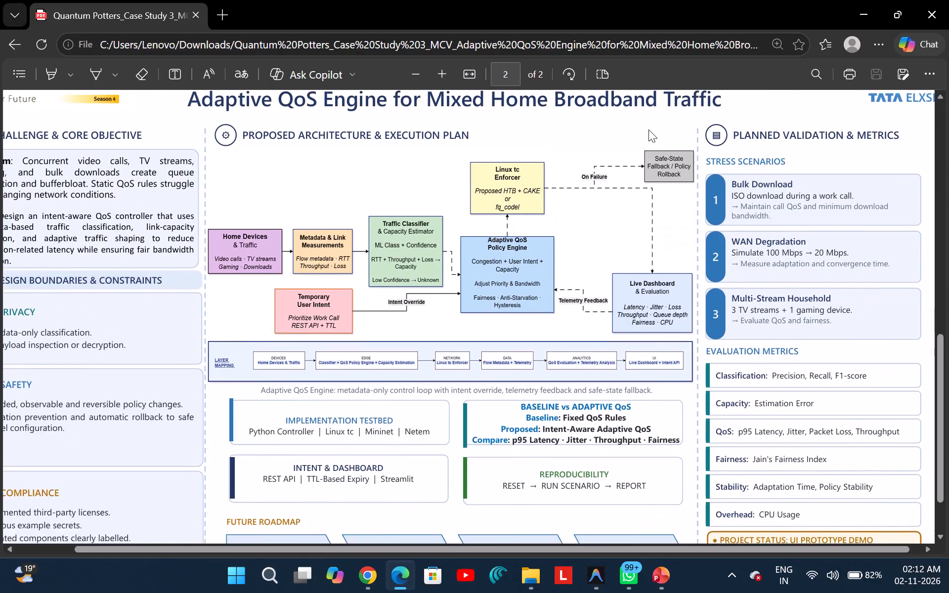
scroll(648, 129, "down", 1)
scroll(648, 129, "up", 4)
scroll(648, 129, "down", 4)
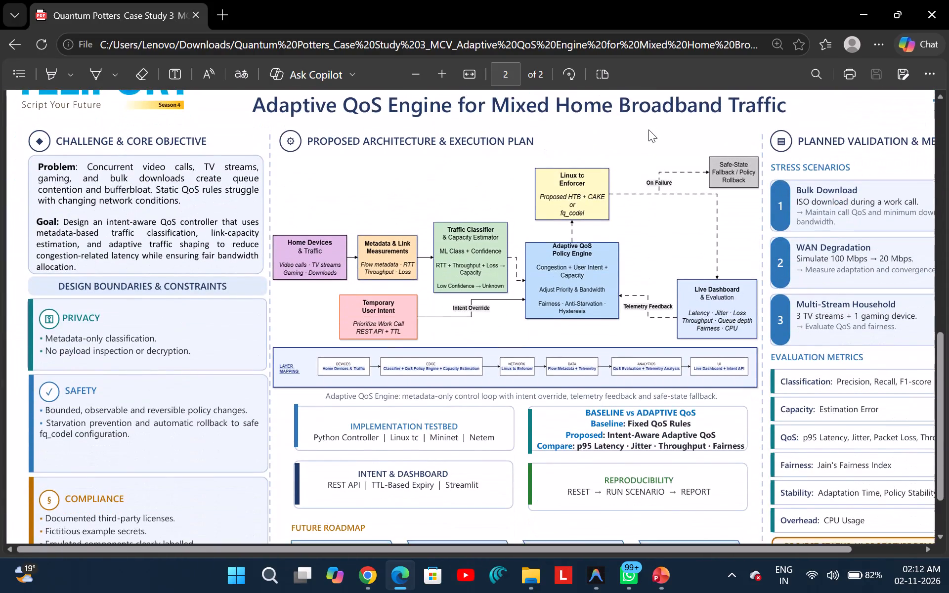
scroll(648, 129, "down", 1)
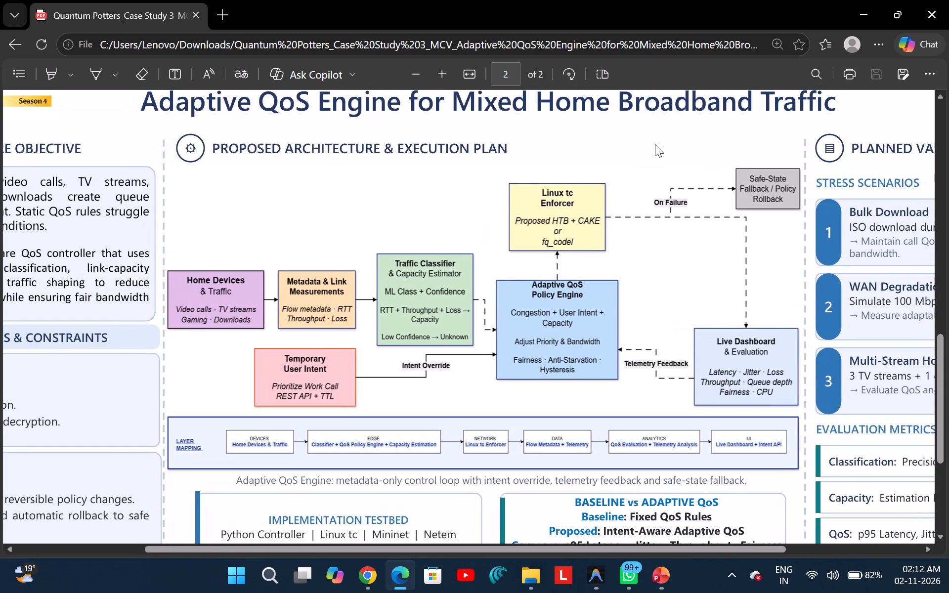
scroll(655, 144, "right", 1)
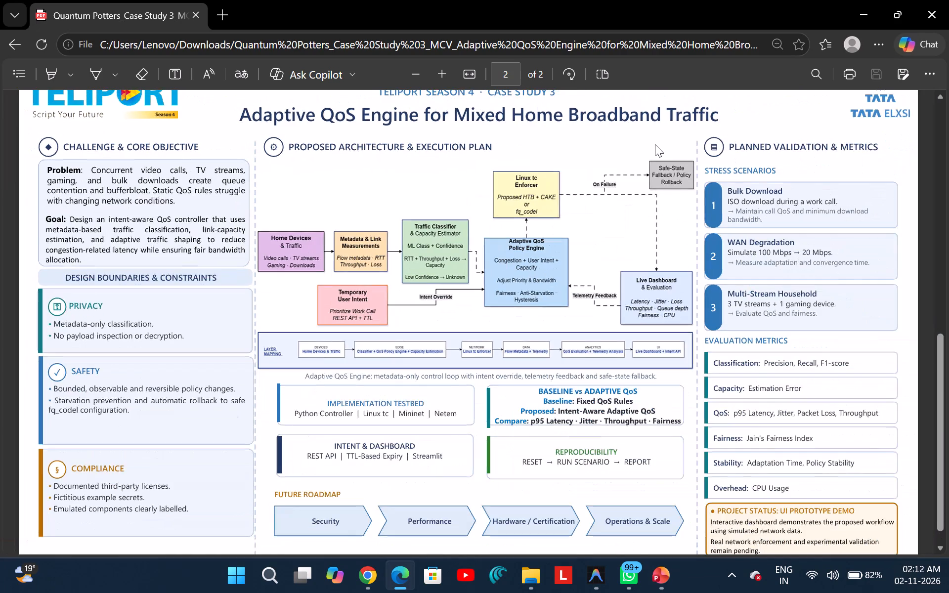
scroll(574, 148, "up", 1)
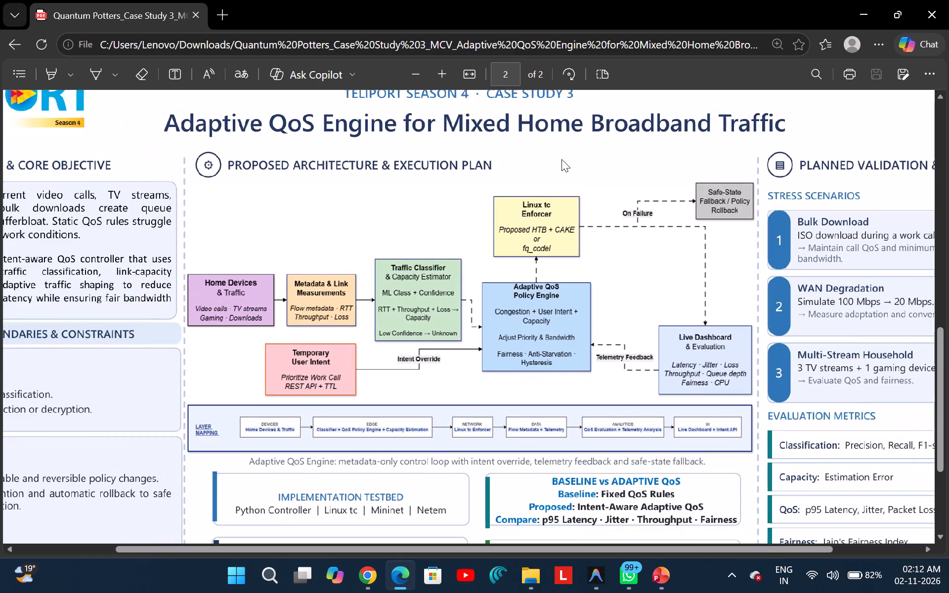
scroll(561, 159, "down", 1)
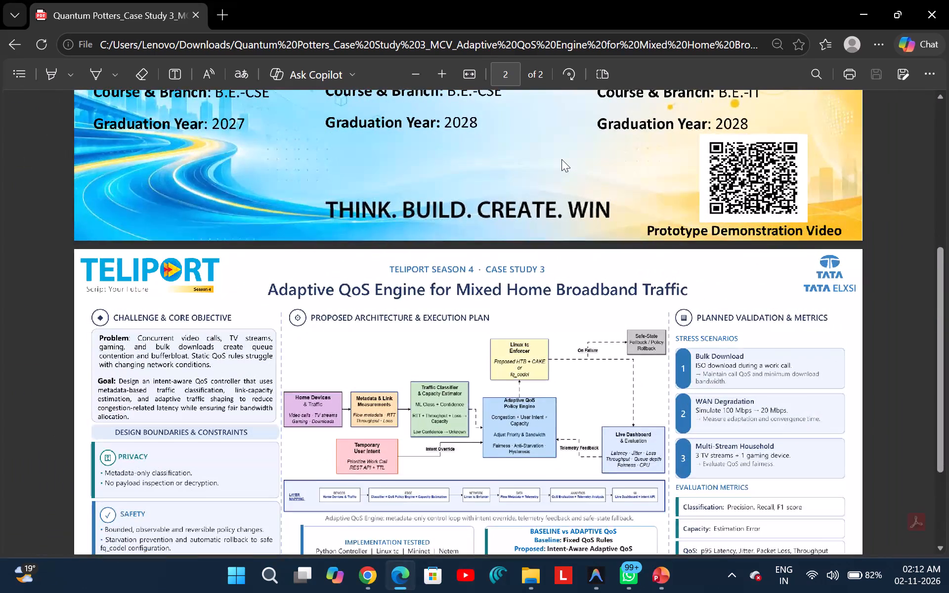
scroll(561, 159, "down", 3)
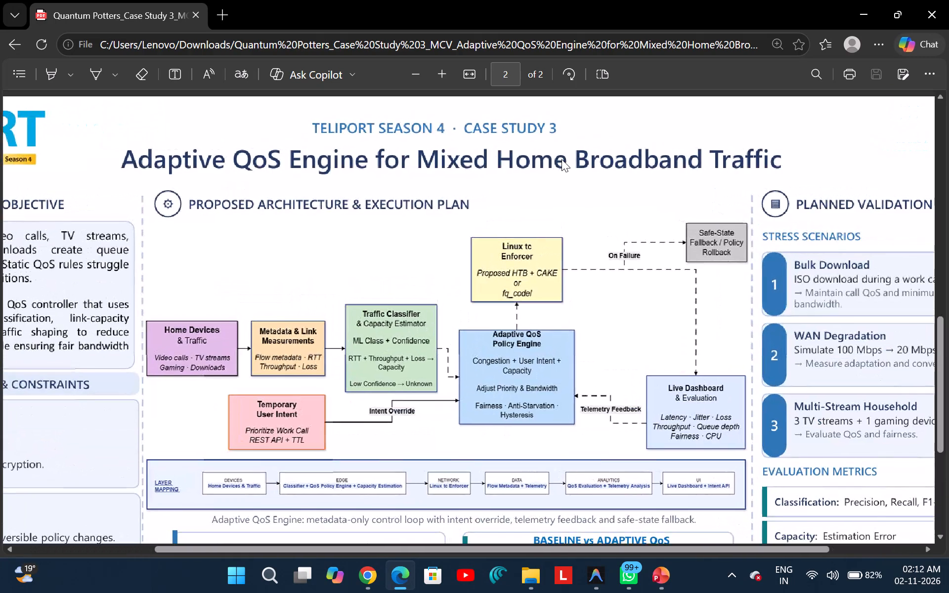
left_click(948, 0)
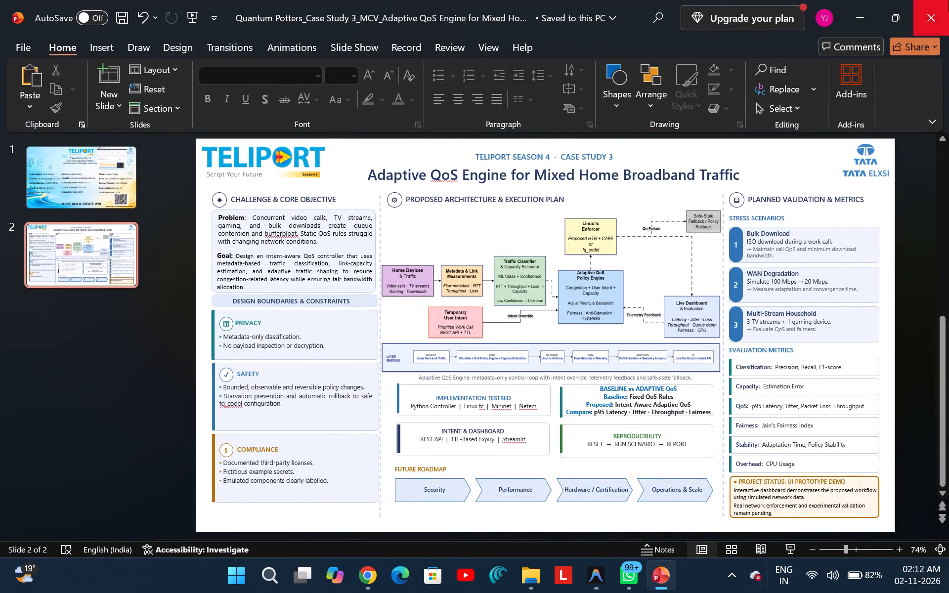
Close the Quantum Potters Case Study 3 presentation, saving its changes in Downloads.
left_click(948, 0)
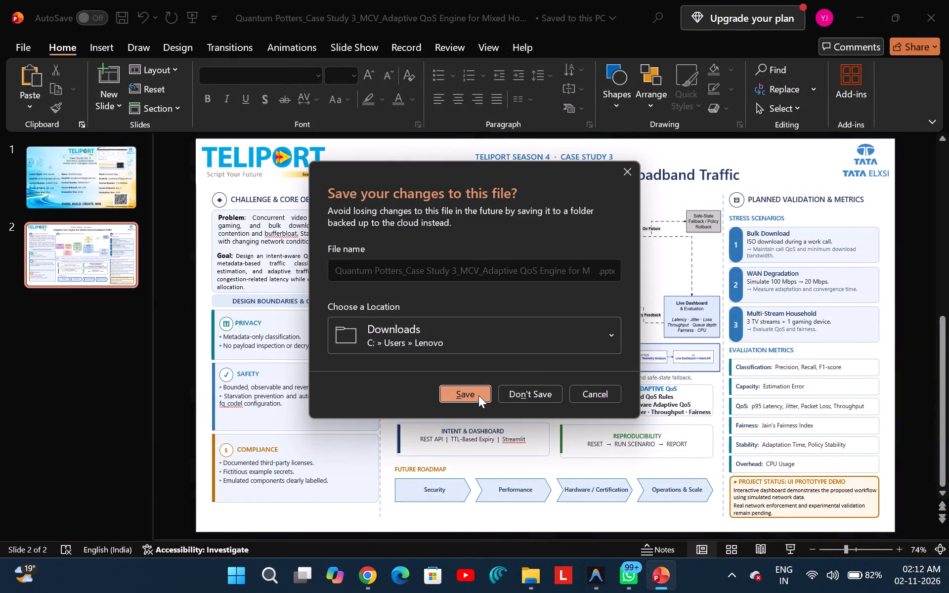
left_click(478, 395)
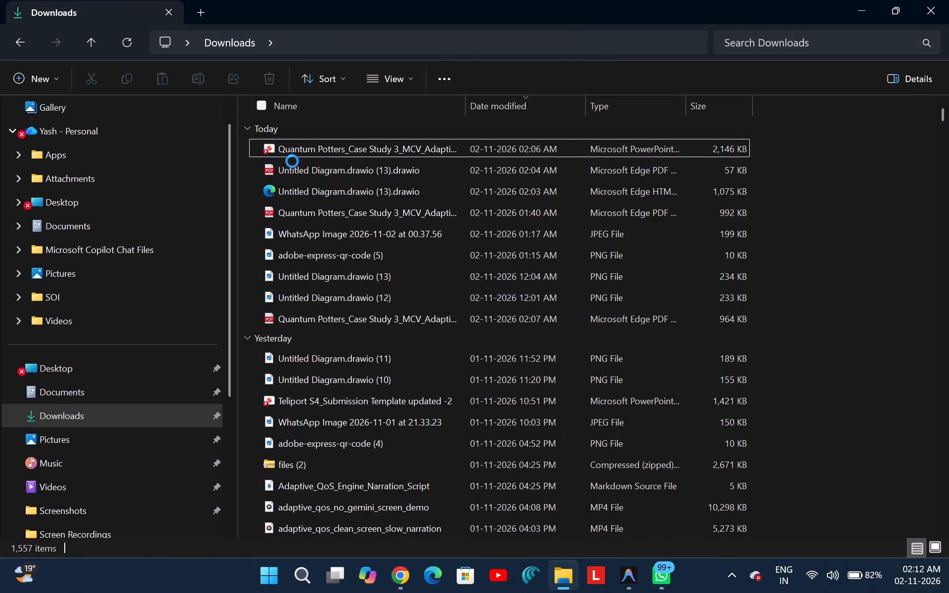
Refresh the Downloads folder, open the latest Quantum Potters Case Study 3 PDF, and check the layout of both pages.
left_click(128, 45)
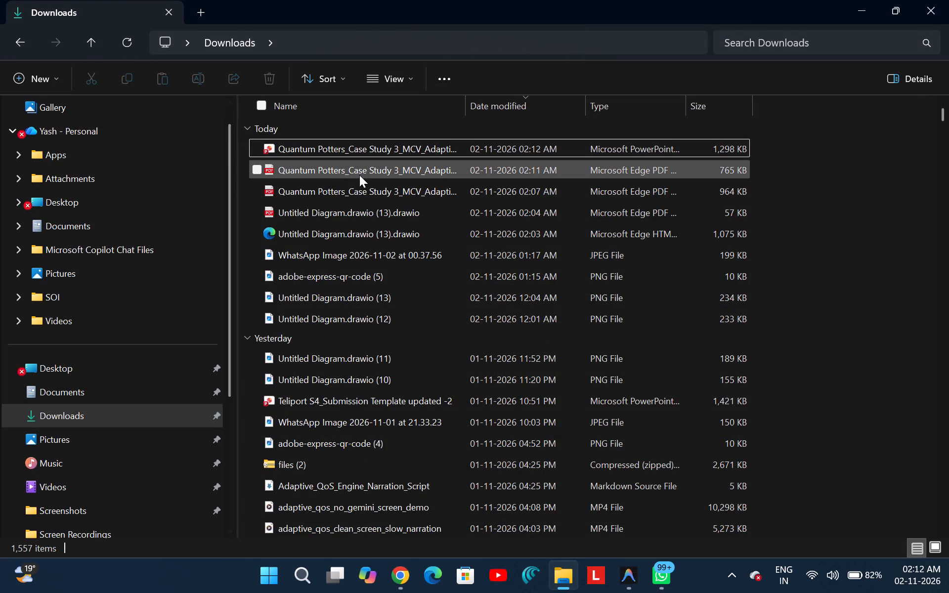
double_click(359, 175)
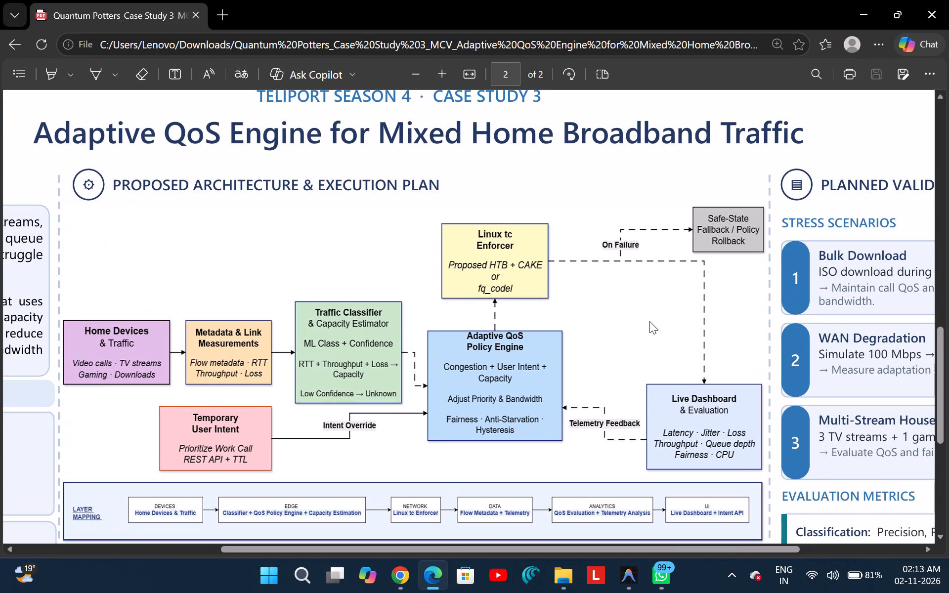
scroll(649, 321, "down", 2)
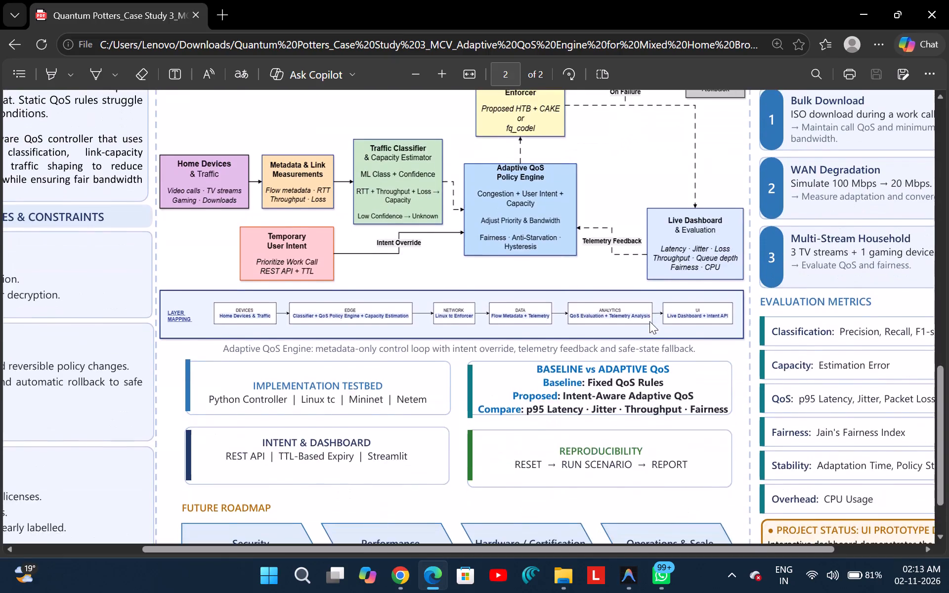
scroll(649, 321, "down", 2)
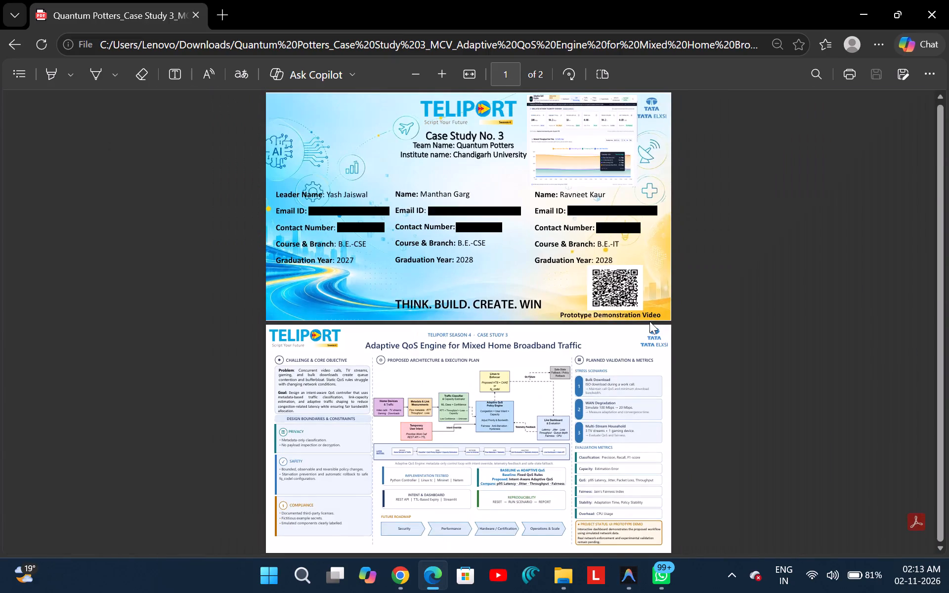
scroll(649, 321, "up", 1)
scroll(649, 321, "down", 1)
scroll(649, 321, "up", 2)
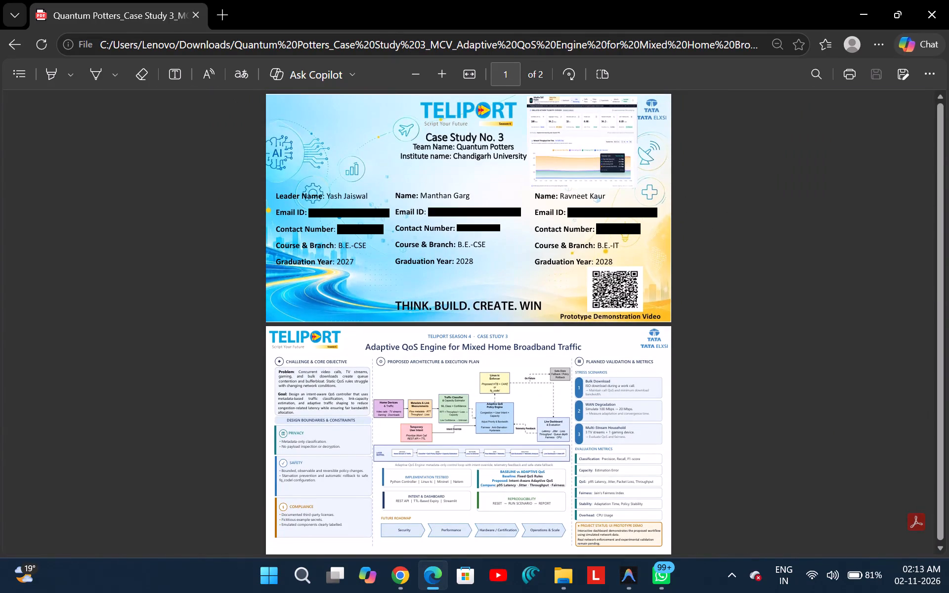
Test the link on the cover page's dashboard screenshot by briefly playing the demonstration video, and return to the PDF.
left_click(633, 160)
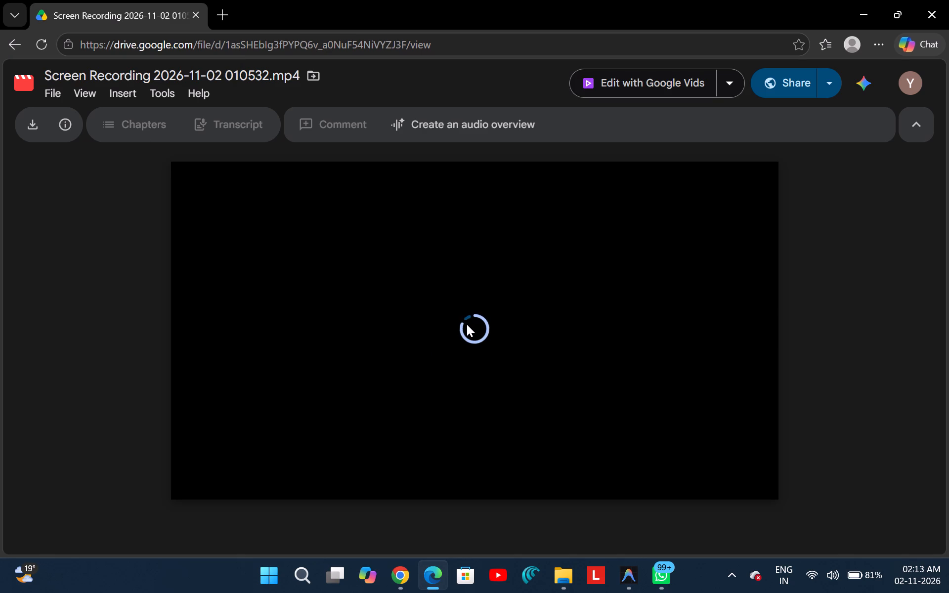
left_click(477, 337)
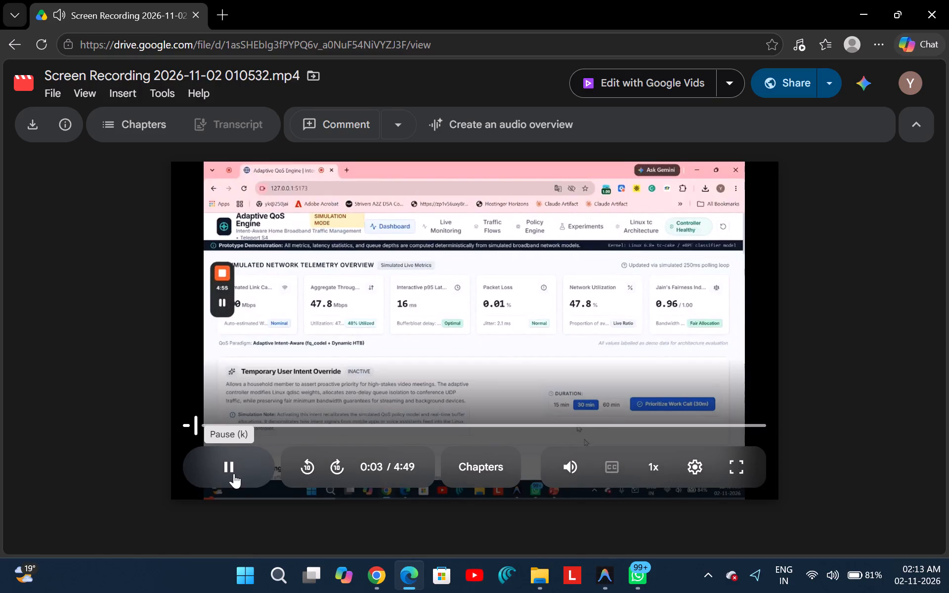
left_click(234, 473)
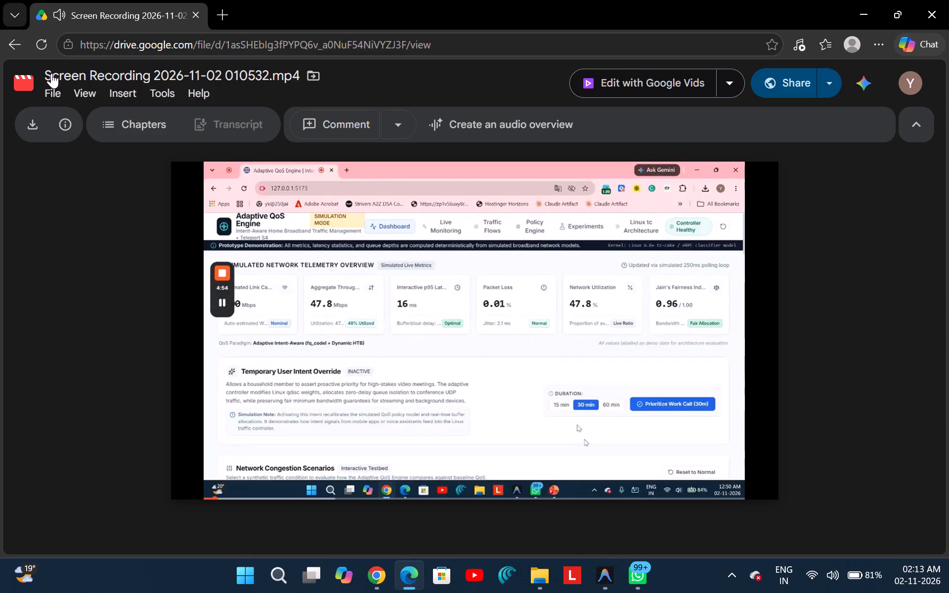
left_click(19, 44)
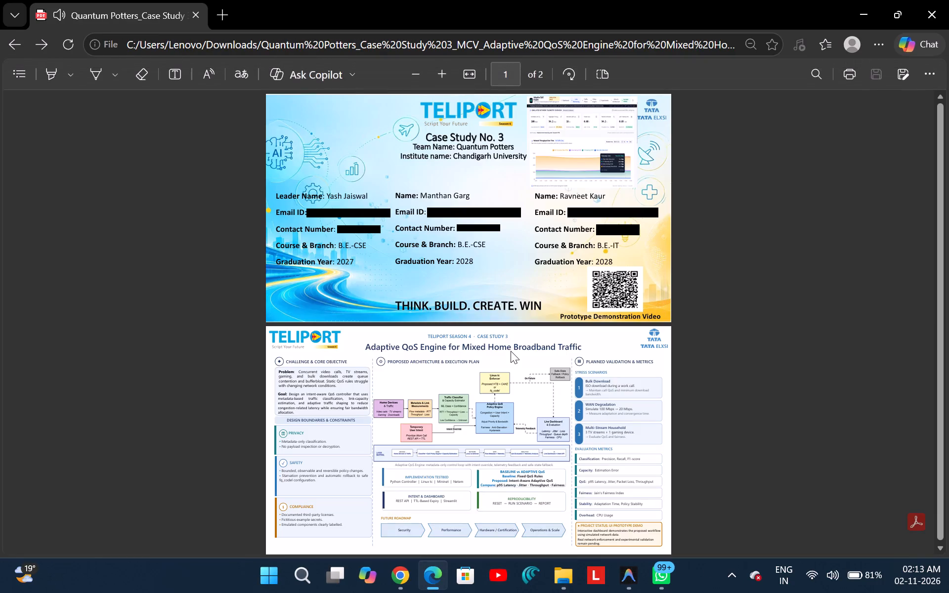
Review the PDF's cover page at a larger zoom and close the document.
scroll(578, 352, "up", 1)
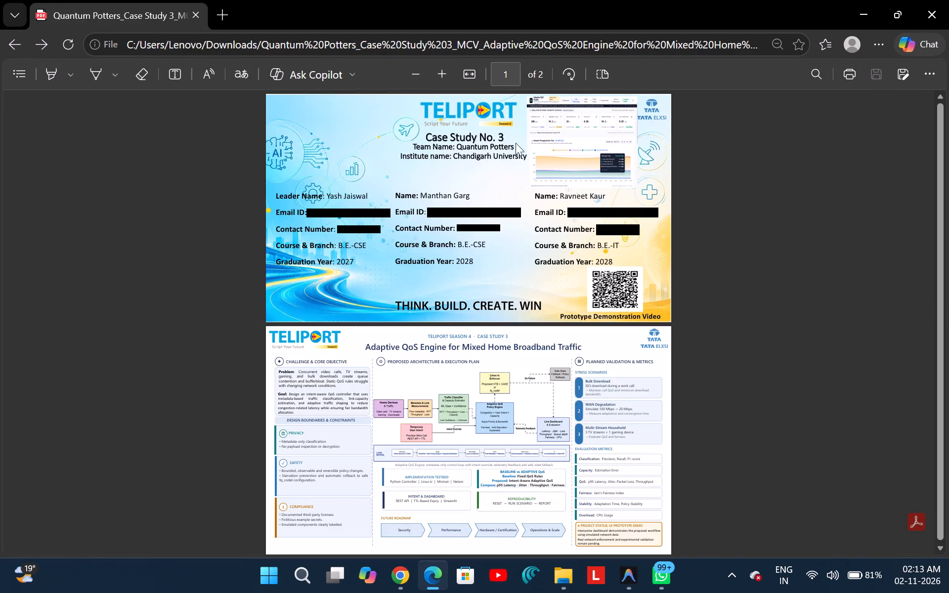
scroll(516, 143, "up", 2)
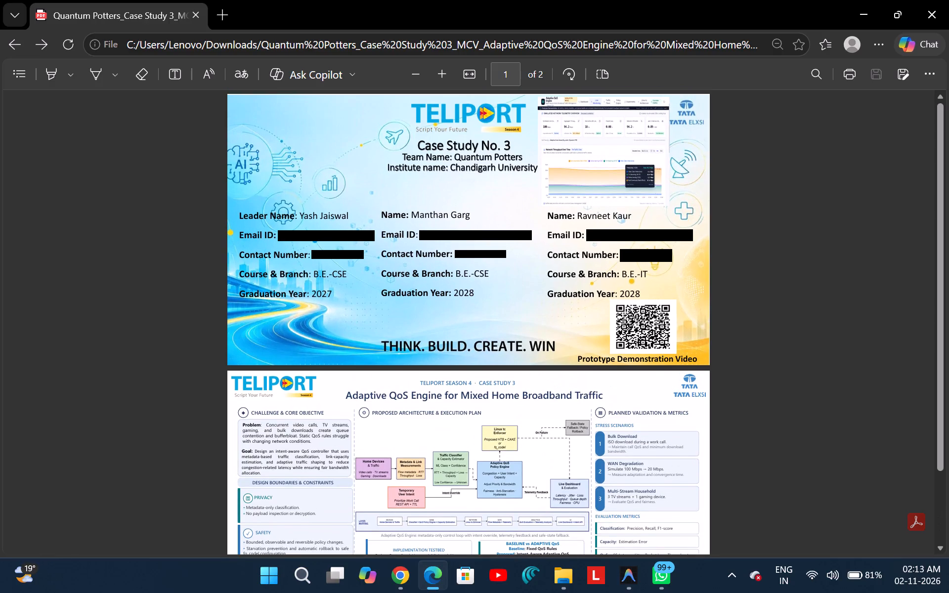
scroll(633, 249, "up", 3)
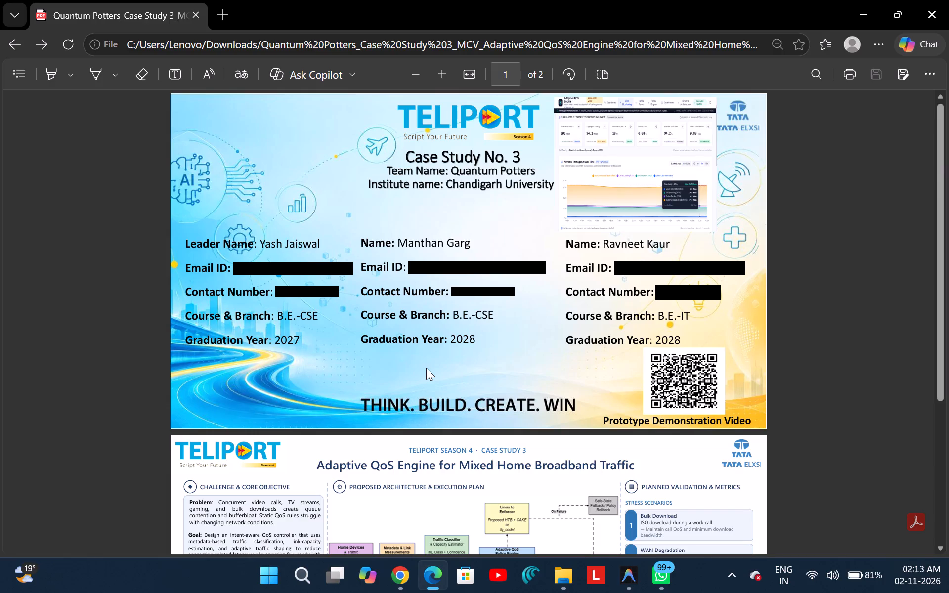
left_click(923, 0)
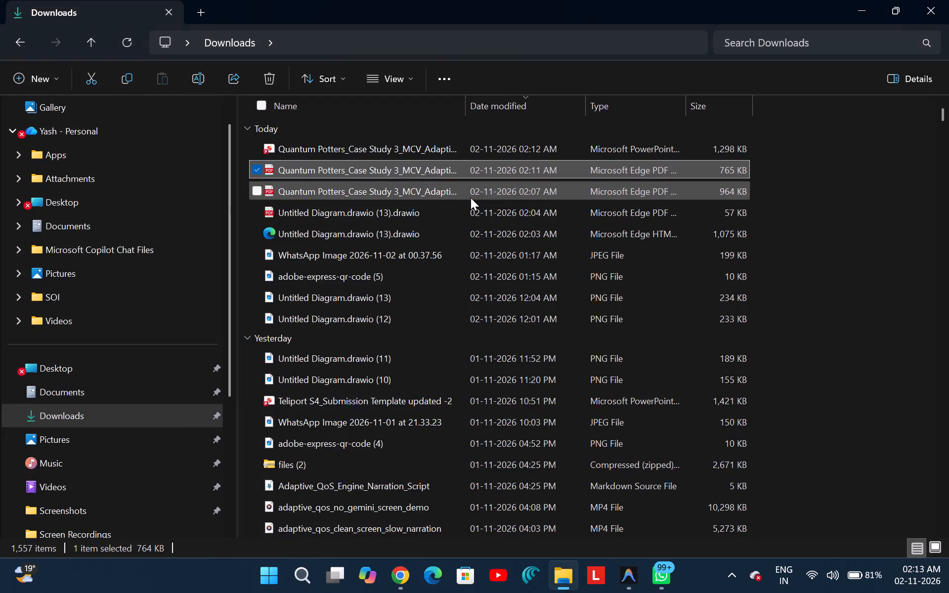
Reopen the latest Quantum Potters Case Study 3 PDF from Downloads to view its cover page.
double_click(393, 167)
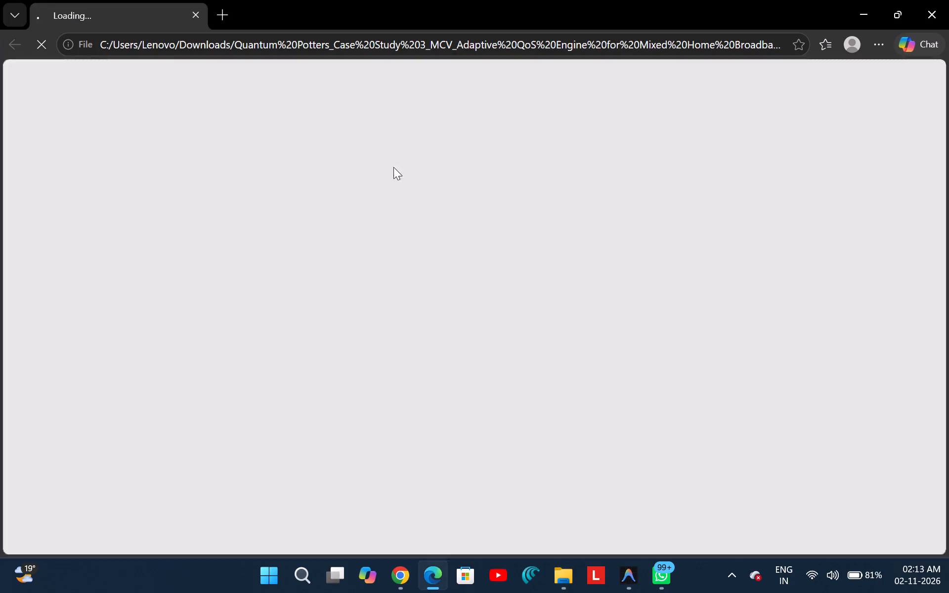
scroll(426, 248, "up", 1)
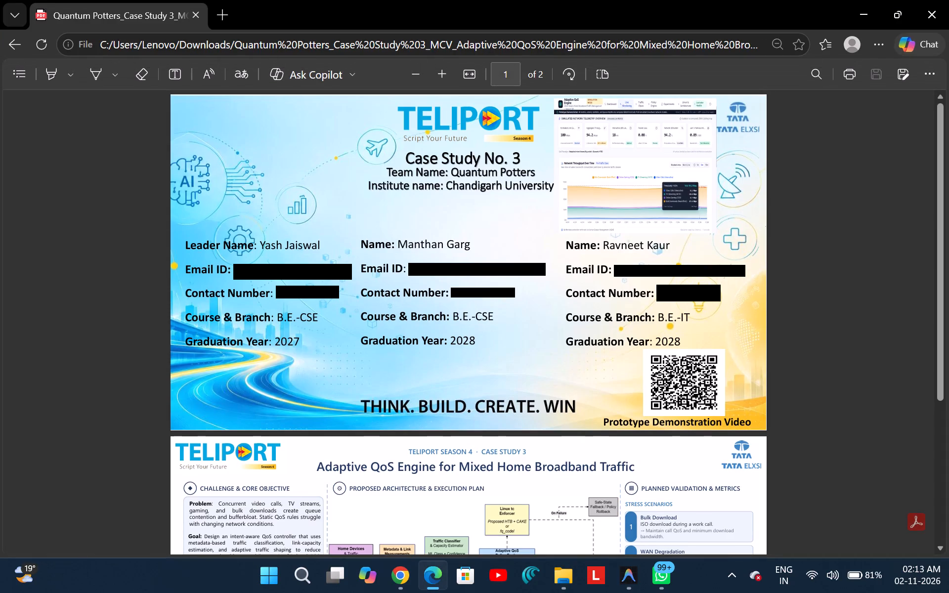
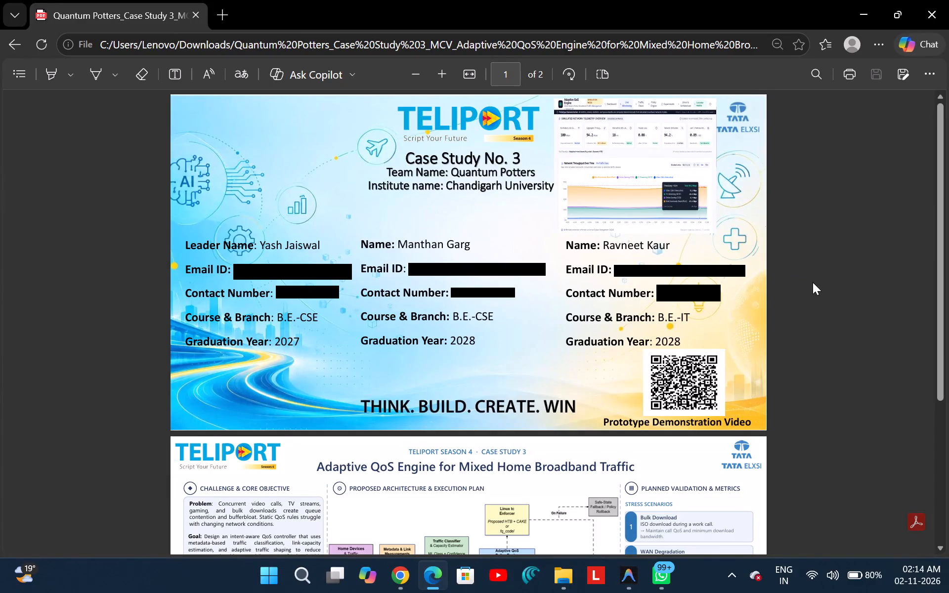
Examine the proposed architecture diagram and layer mapping on the PDF's second page for readability.
scroll(813, 282, "up", 1)
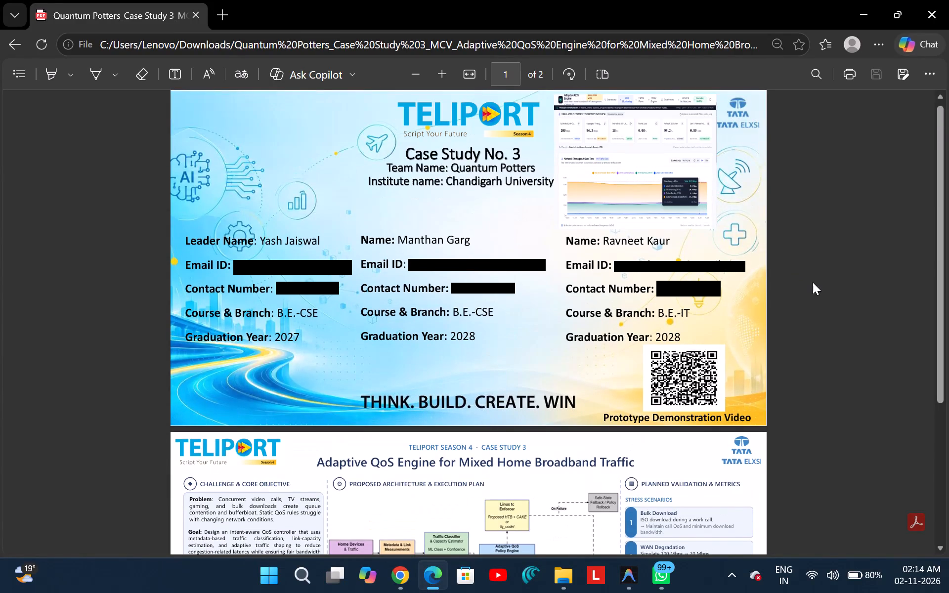
scroll(813, 282, "down", 5)
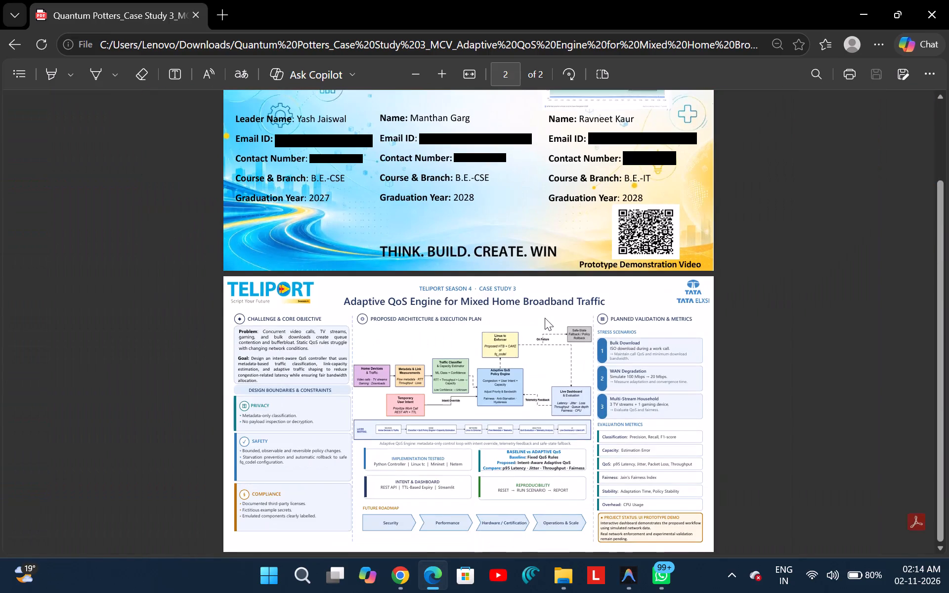
scroll(545, 318, "down", 1)
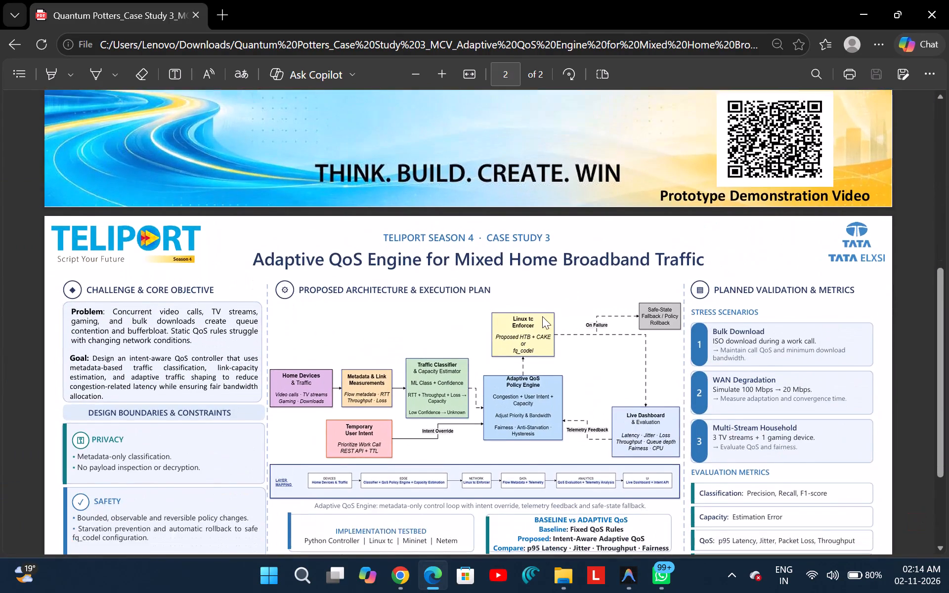
scroll(542, 316, "down", 2)
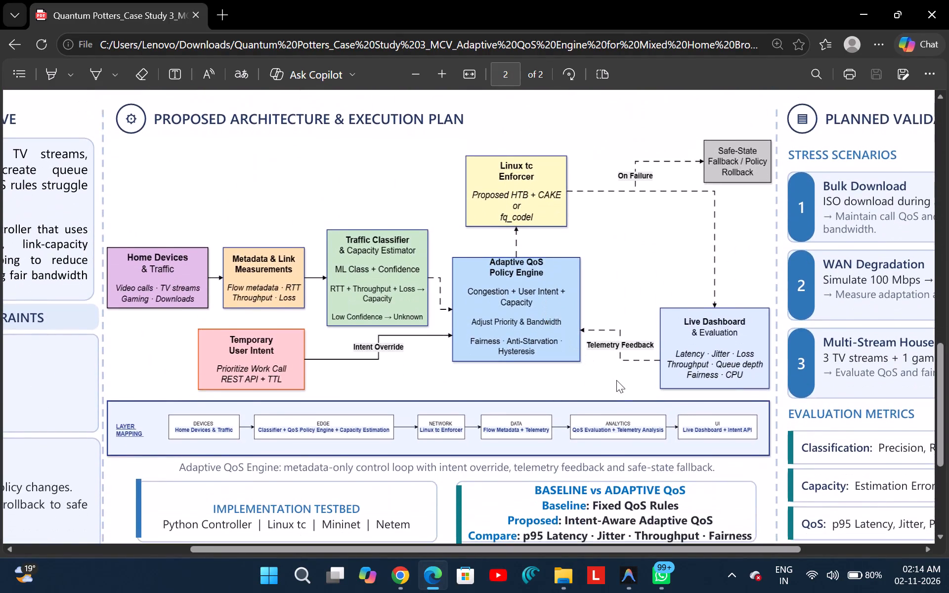
scroll(616, 380, "down", 2)
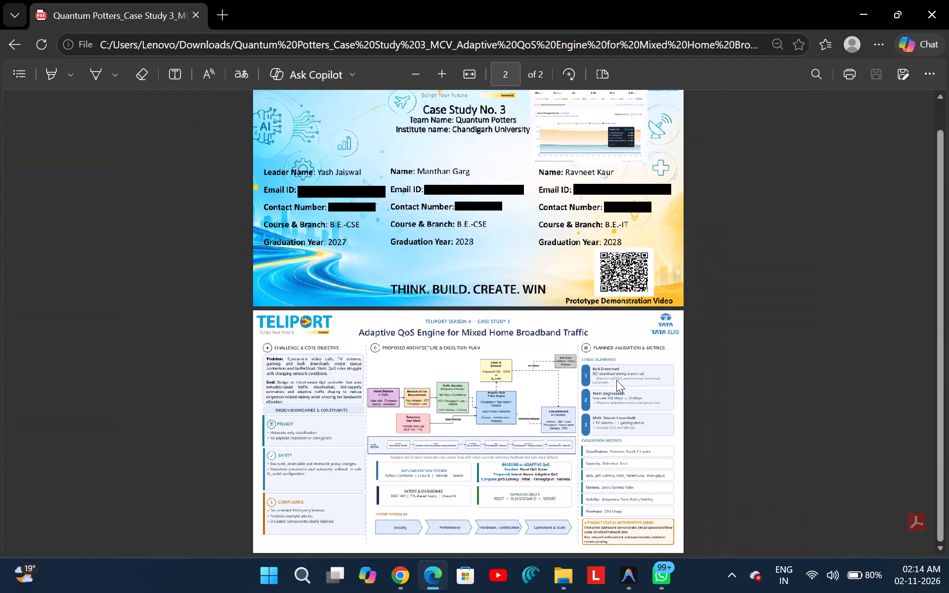
scroll(635, 259, "up", 4)
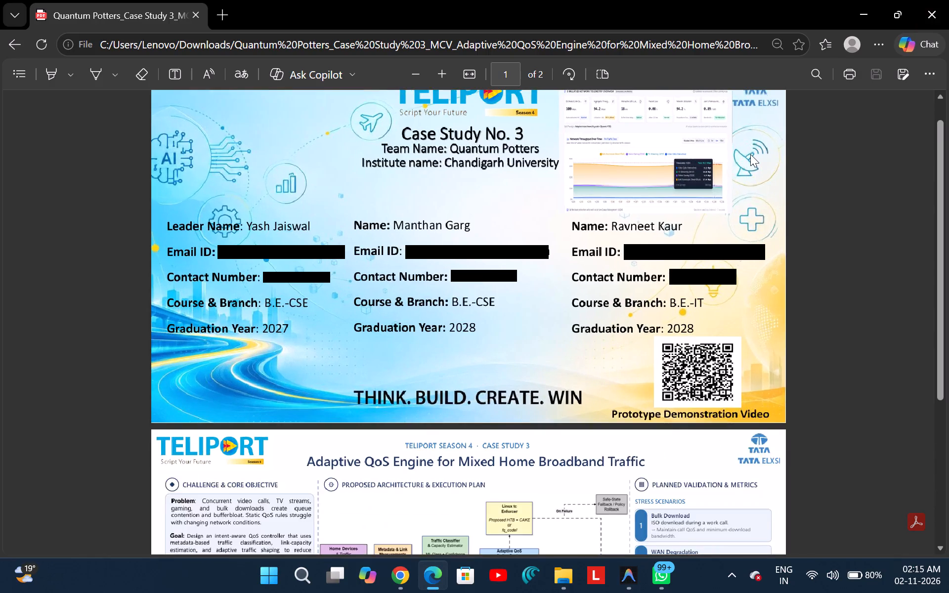
scroll(750, 154, "up", 4)
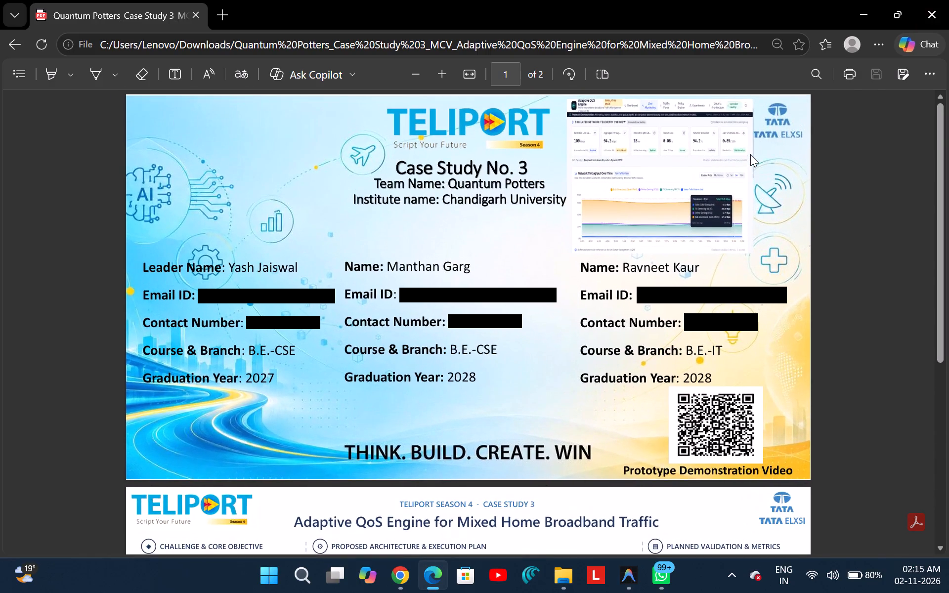
scroll(750, 154, "up", 1)
key("Print")
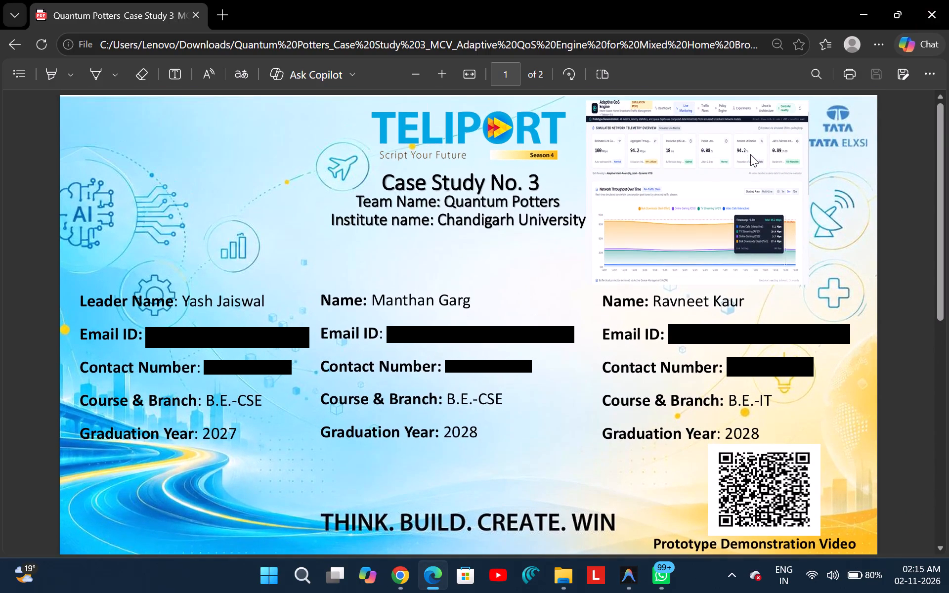
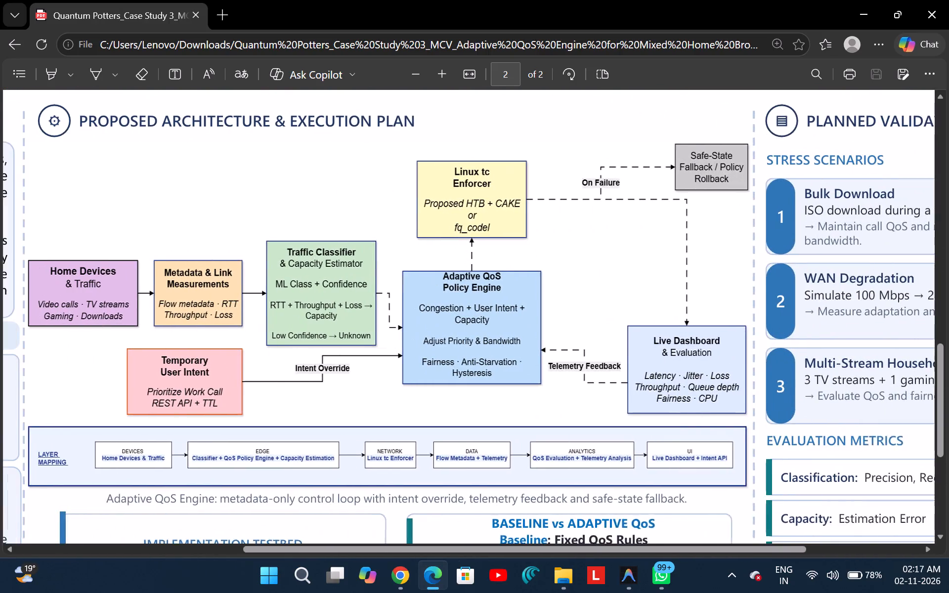
scroll(570, 212, "right", 1)
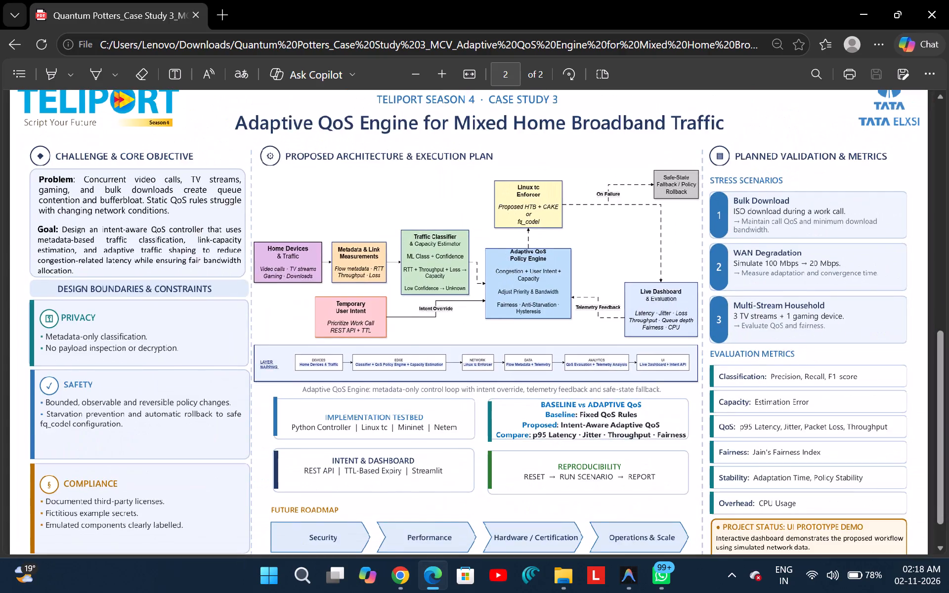
scroll(570, 212, "up", 3)
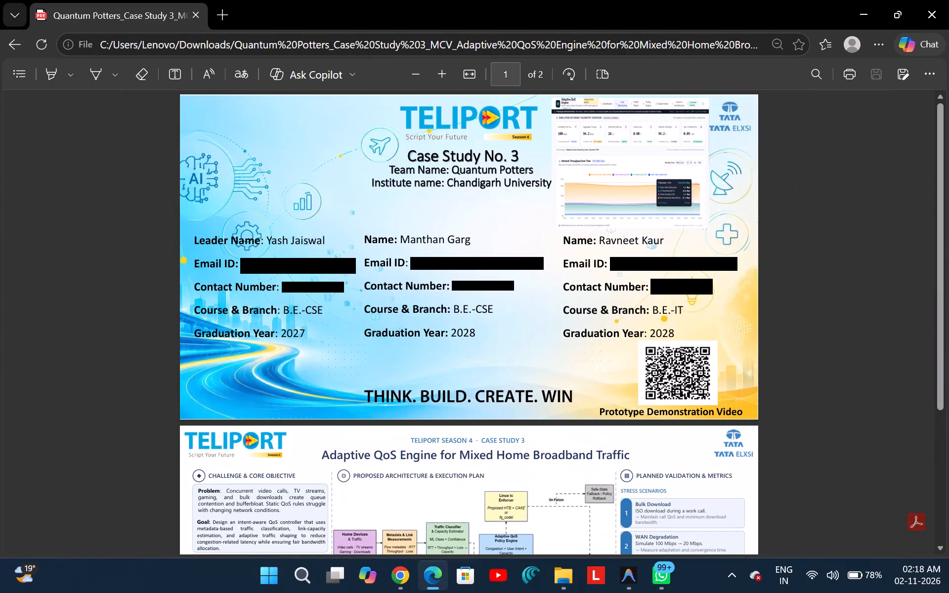
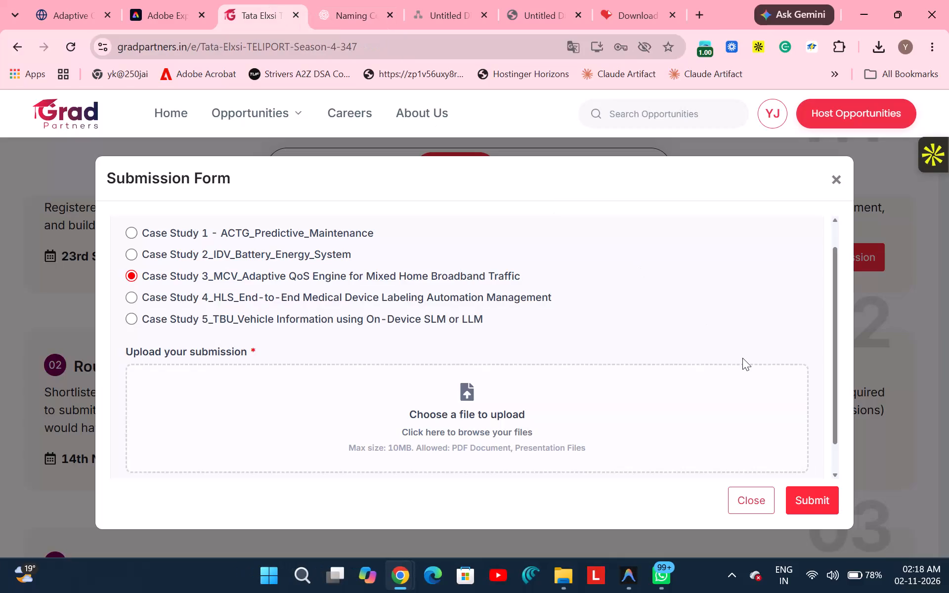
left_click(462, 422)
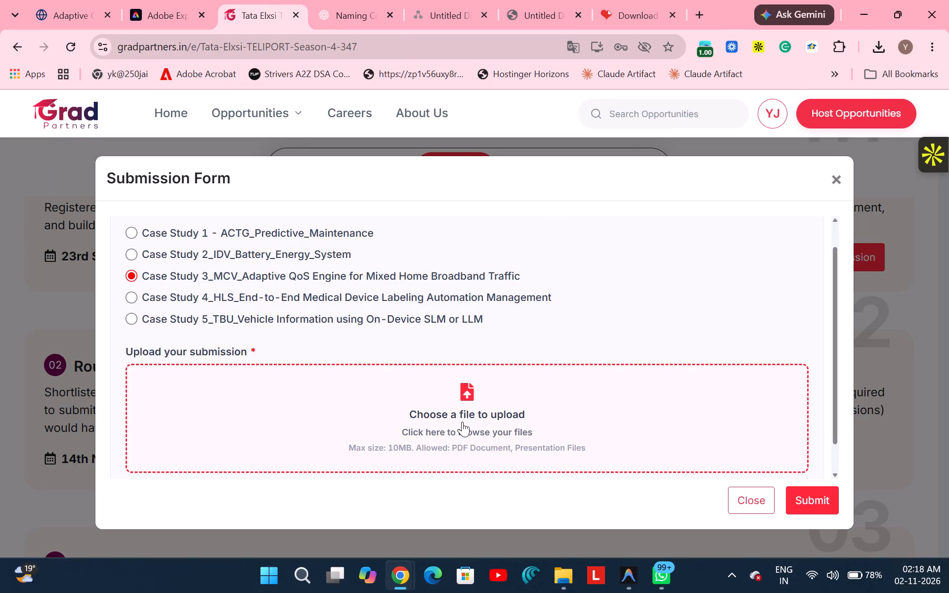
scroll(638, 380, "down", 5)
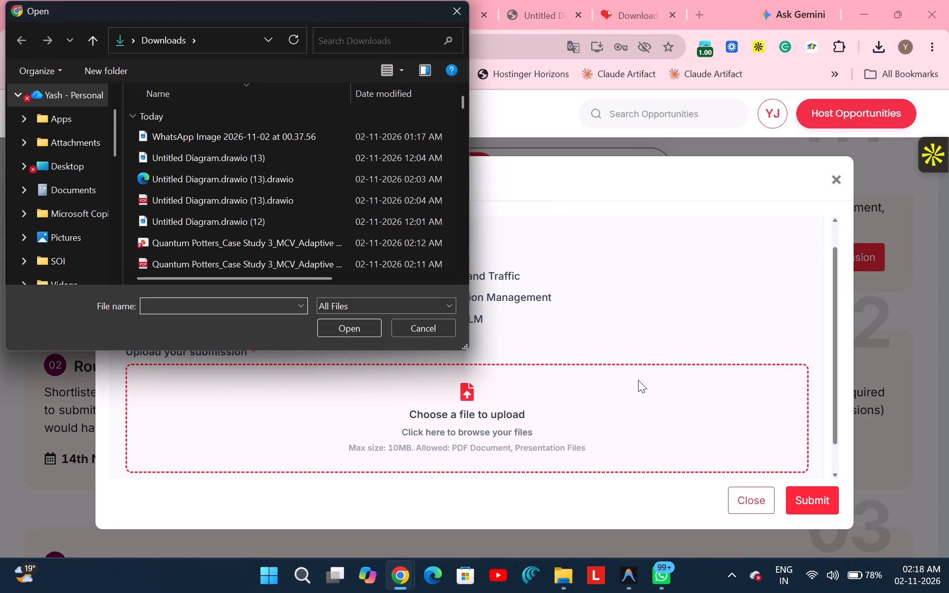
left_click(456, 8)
Attach the Quantum Potters Case Study 3 PDF modified at 02:11 AM, from the Downloads folder, to the submission form.
scroll(725, 325, "down", 3)
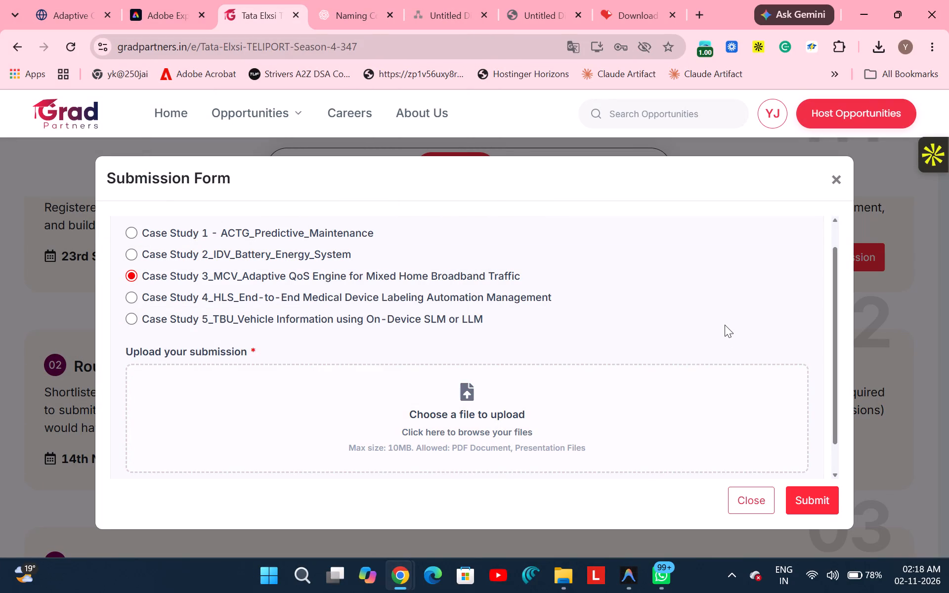
left_click(419, 386)
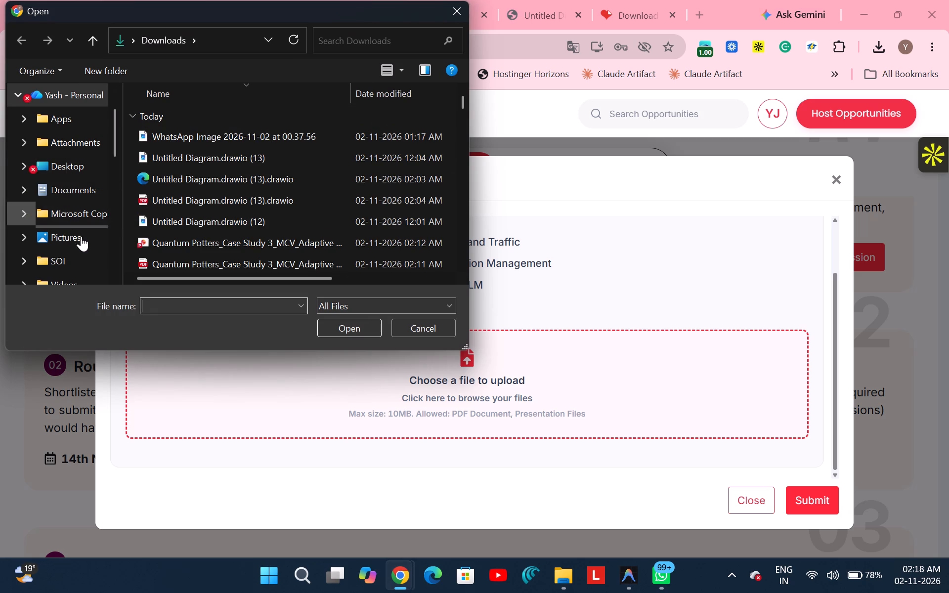
scroll(81, 236, "down", 1)
scroll(66, 139, "up", 1)
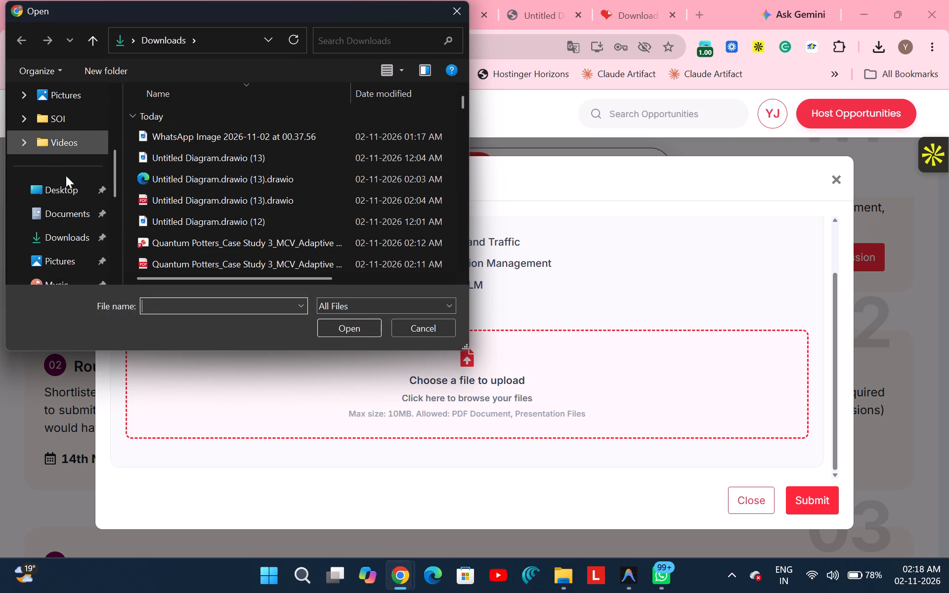
left_click(66, 236)
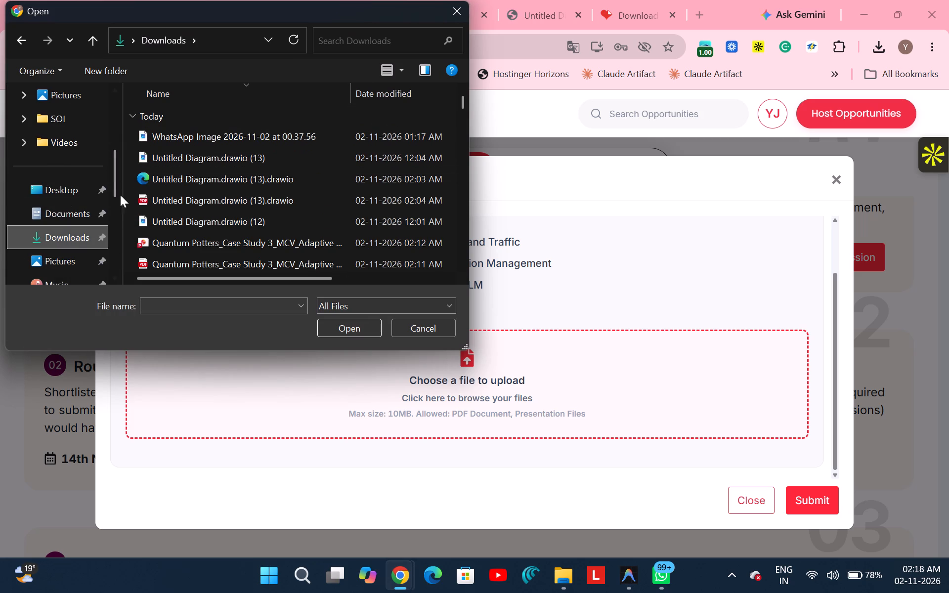
double_click(70, 245)
scroll(288, 189, "down", 1)
left_click(353, 196)
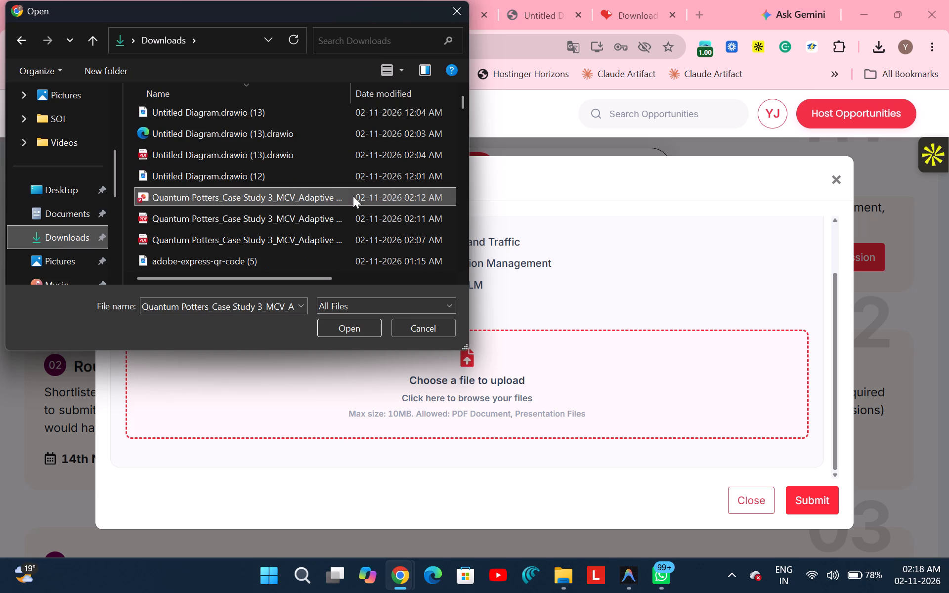
left_click(216, 192)
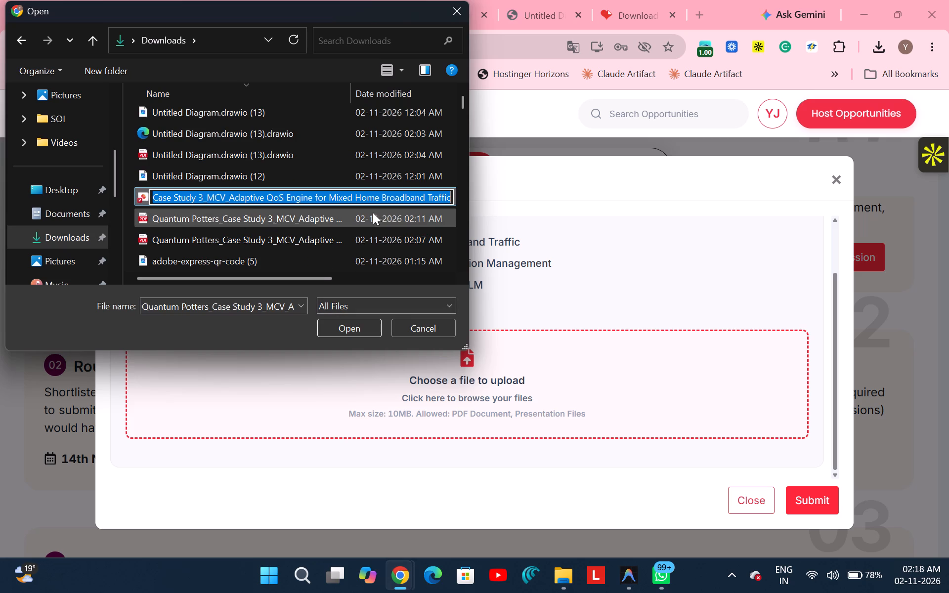
left_click(279, 72)
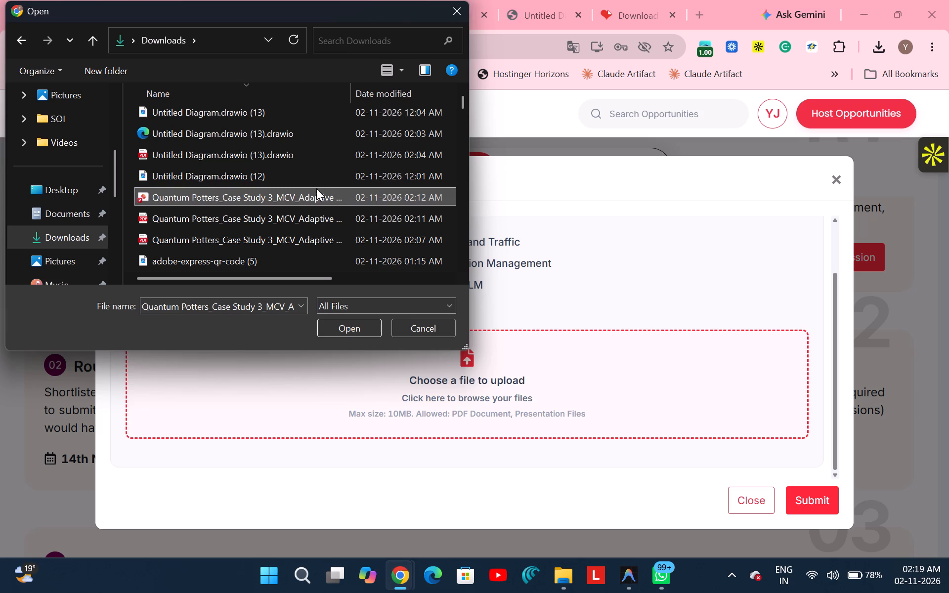
left_click(293, 220)
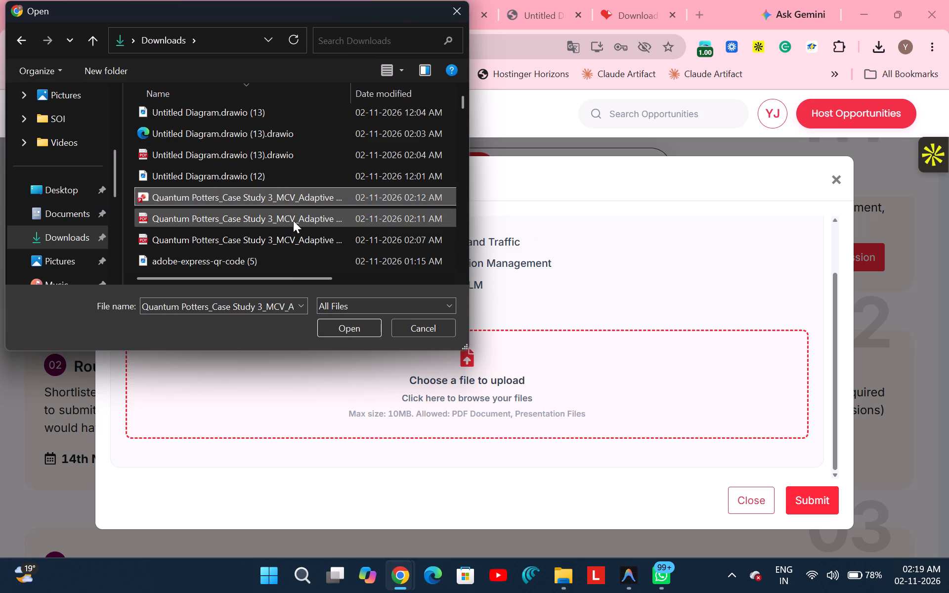
left_click(335, 331)
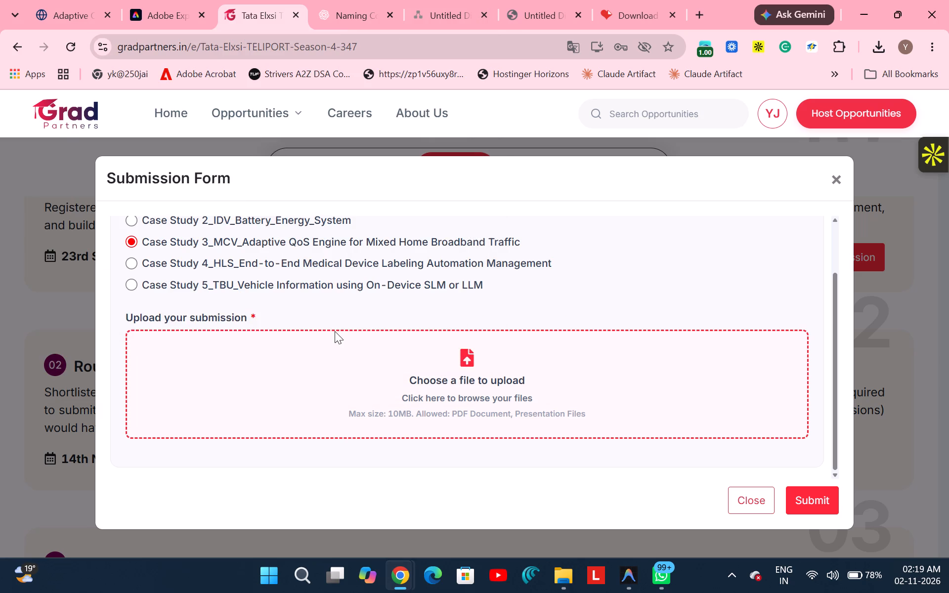
scroll(506, 369, "down", 1)
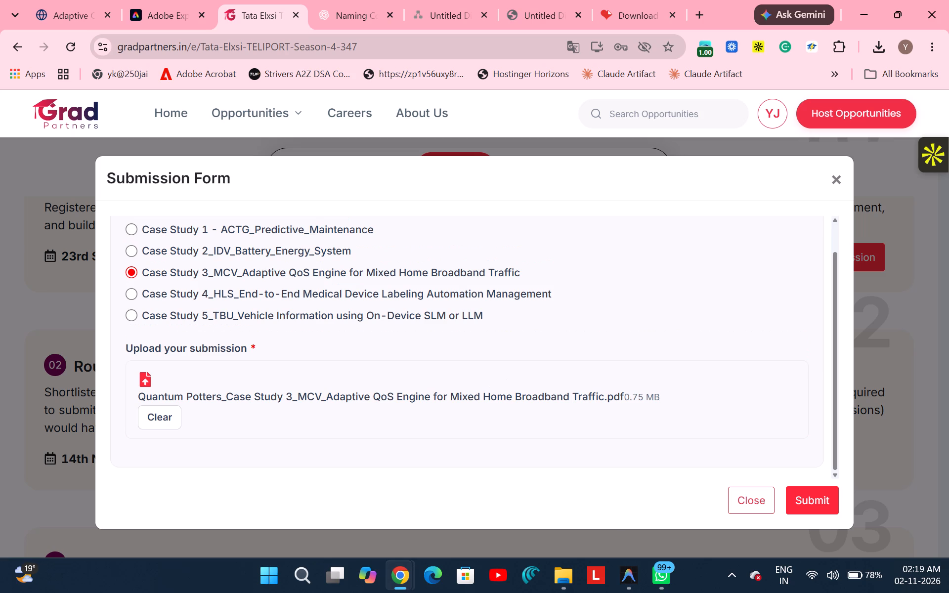
Reopen the 02:11 AM PDF from Downloads, examine its cover and architecture diagram, close it and return to the submission form.
left_click(568, 579)
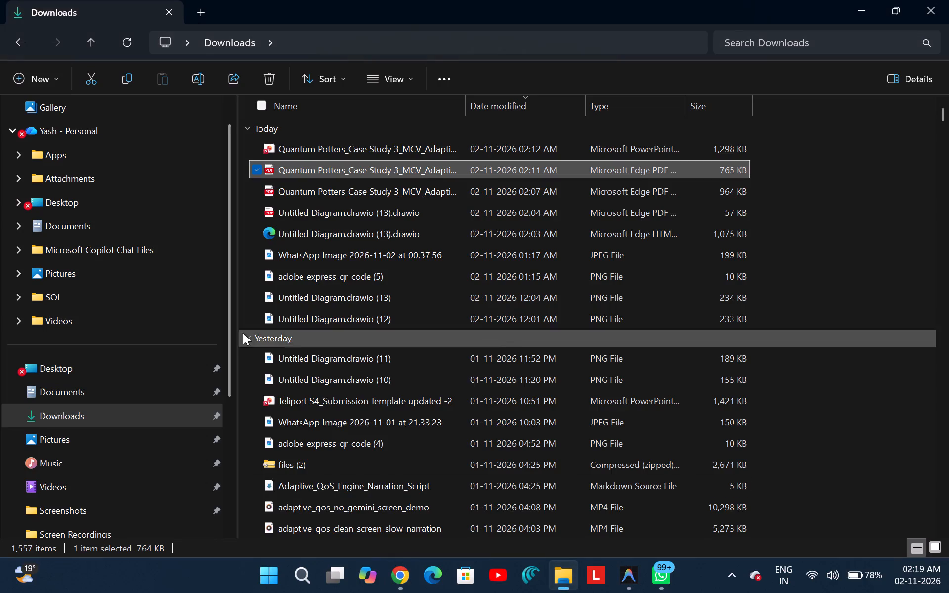
double_click(405, 176)
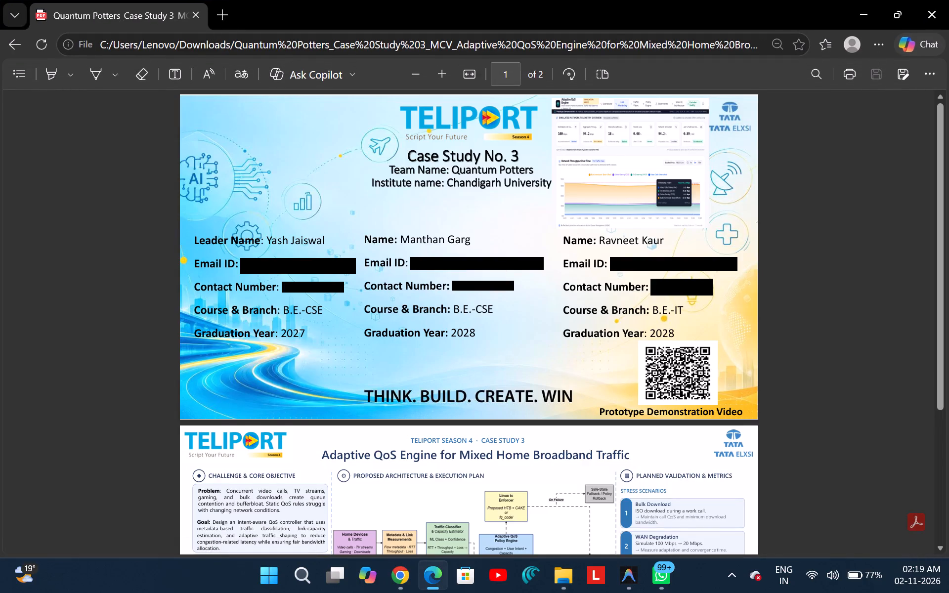
scroll(476, 308, "down", 3)
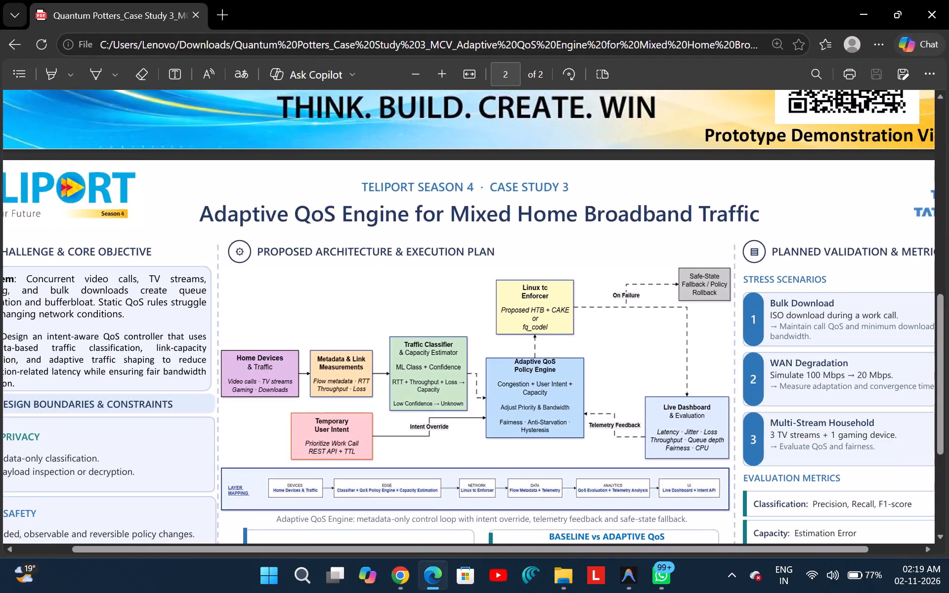
scroll(476, 308, "down", 1)
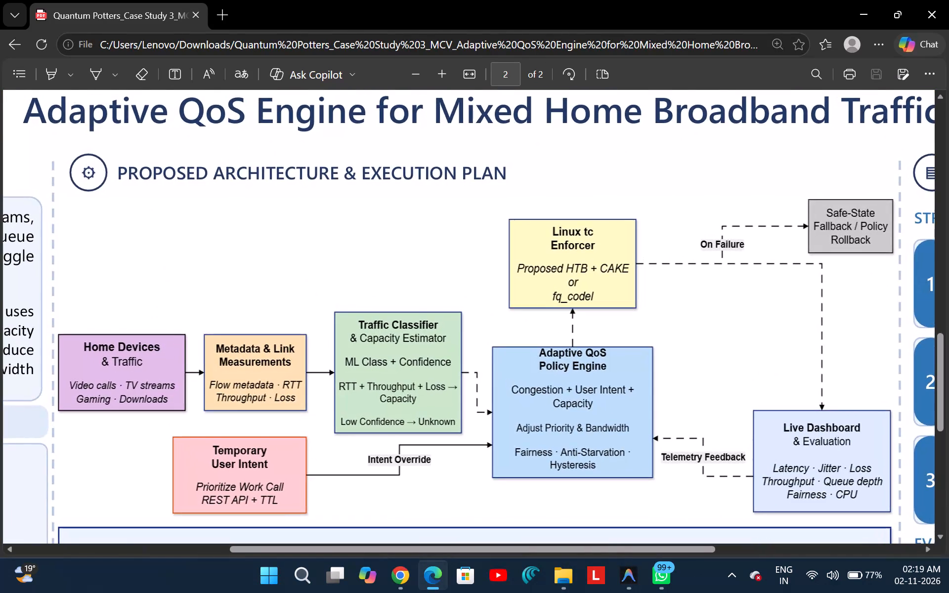
scroll(476, 308, "down", 1)
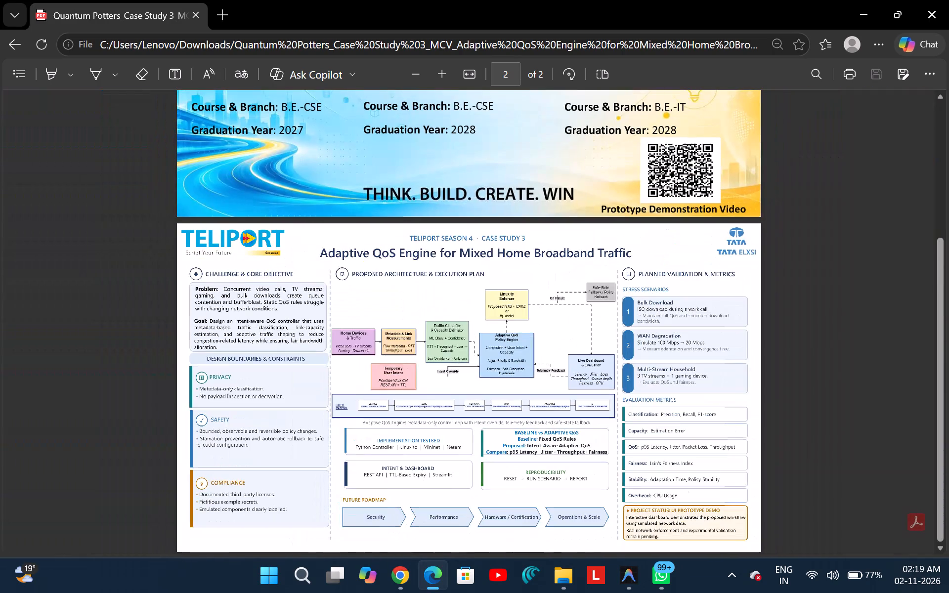
left_click(948, 10)
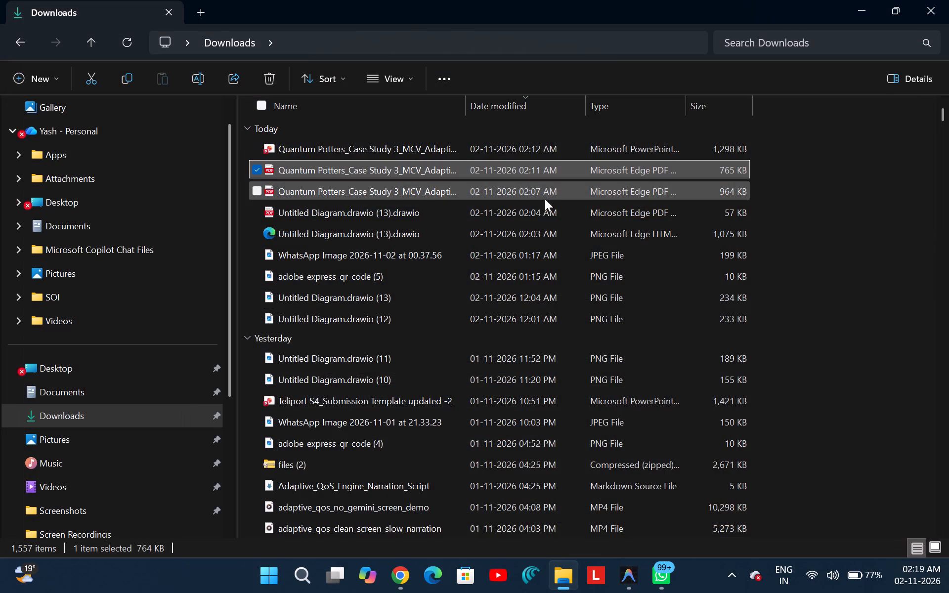
left_click(853, 10)
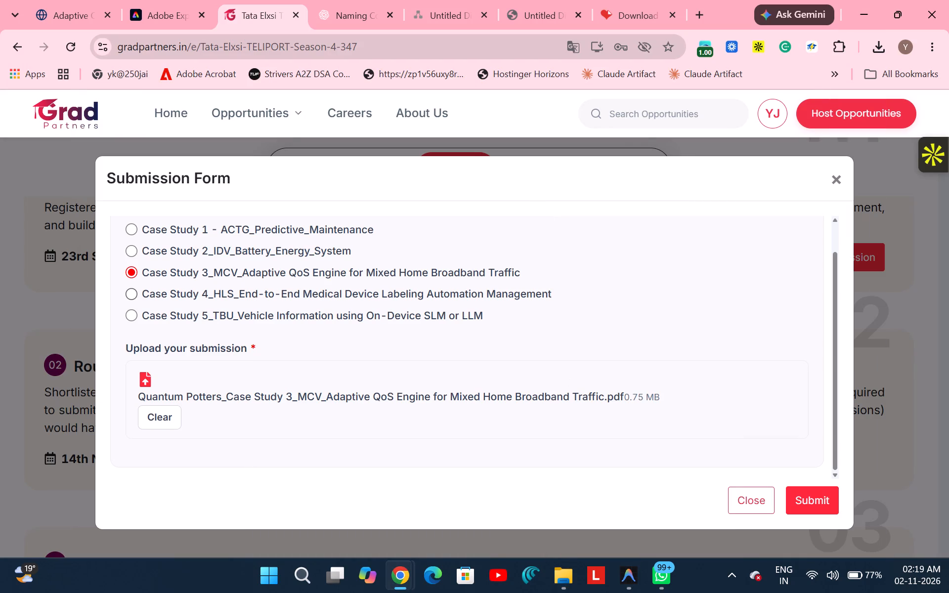
scroll(581, 395, "down", 1)
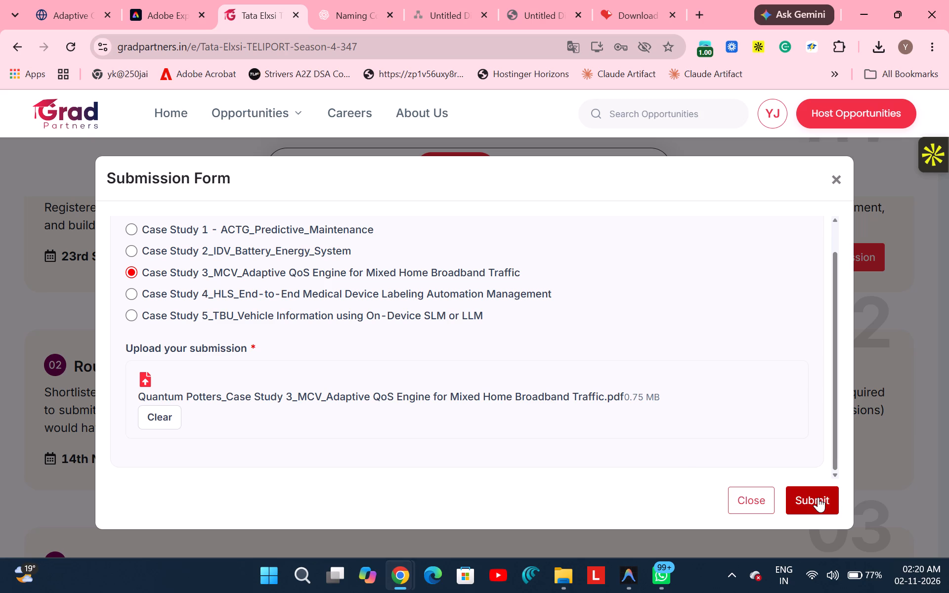
Submit the Round 1 entry for Case Study 3 with the attached Quantum Potters PDF and dismiss the submission notice.
left_click(818, 497)
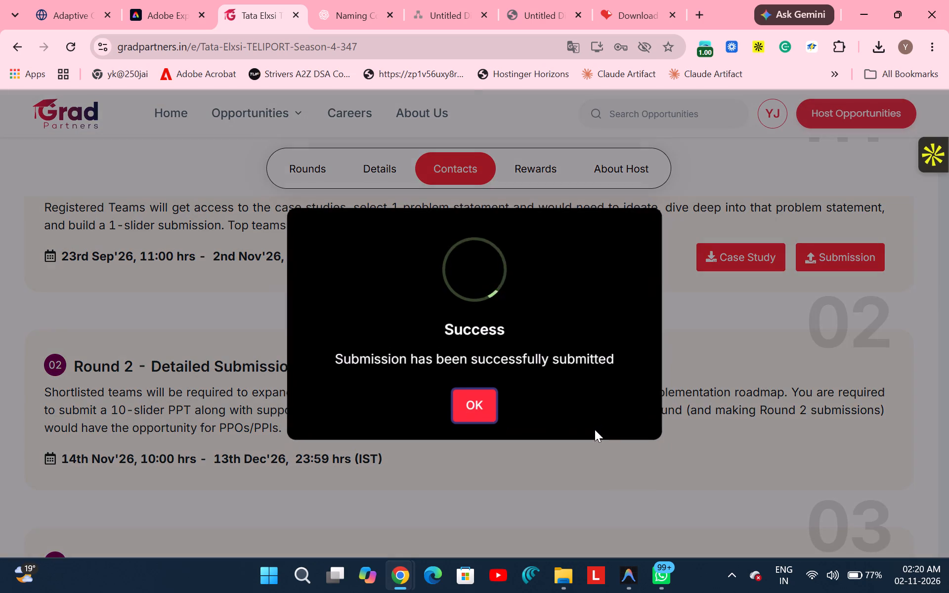
left_click(484, 402)
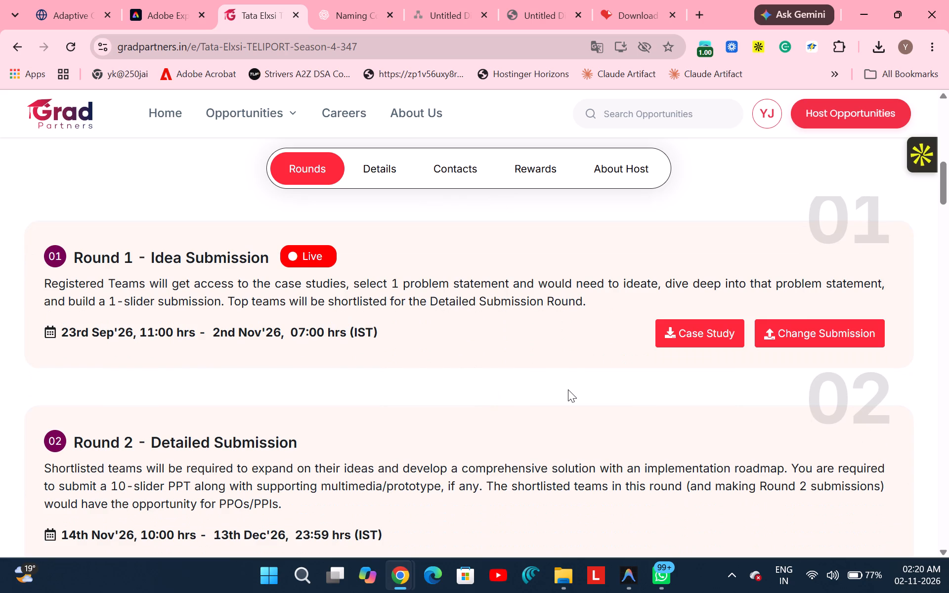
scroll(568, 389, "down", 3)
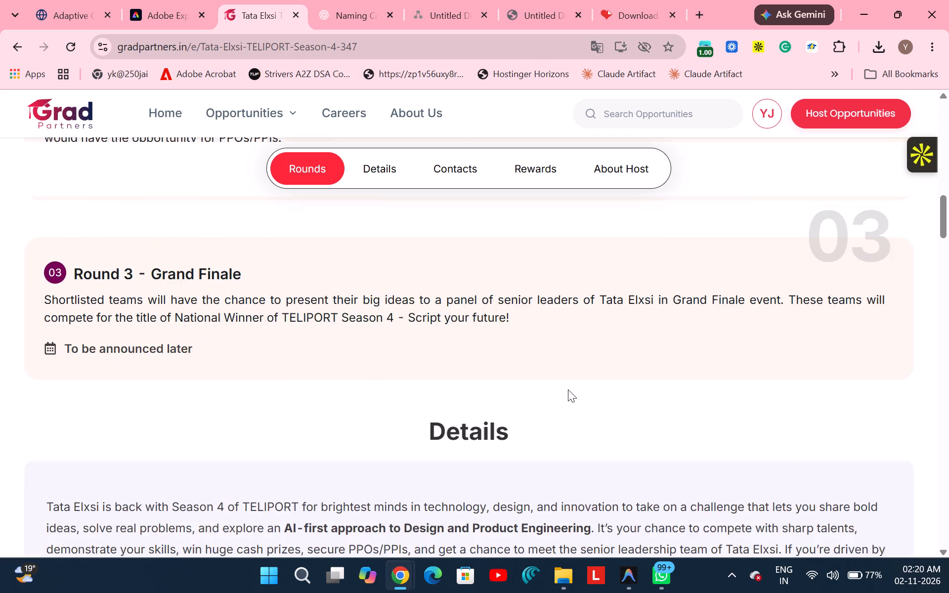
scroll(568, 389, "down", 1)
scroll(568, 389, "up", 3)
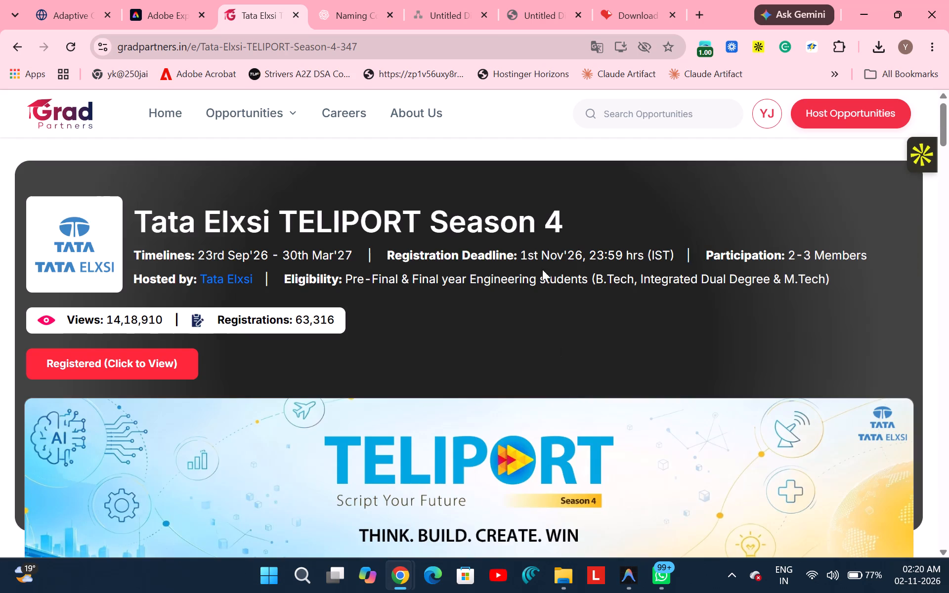
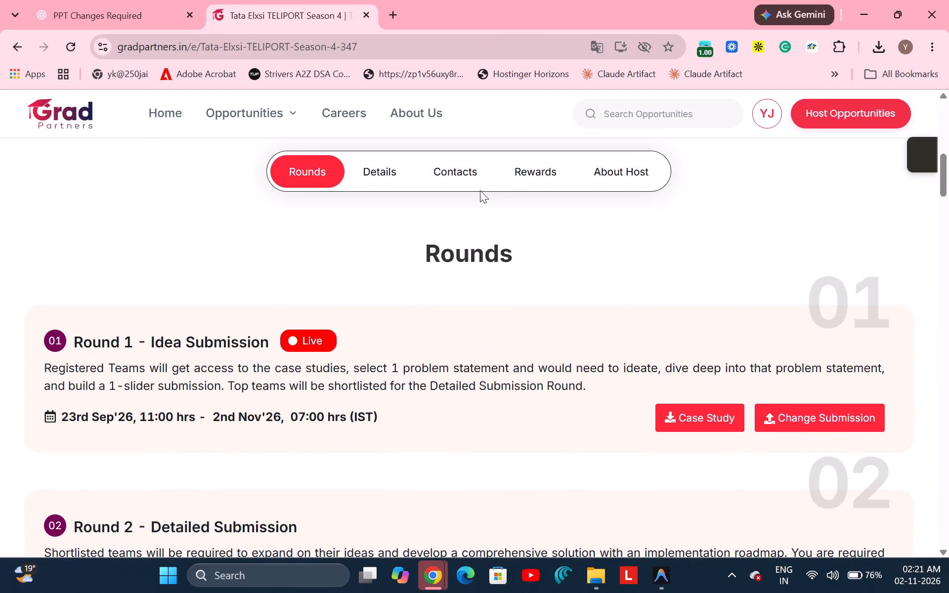
Close the Tata Elxsi TELIPORT Season 4 page and open a new blank tab.
right_click(480, 190)
left_click(391, 138)
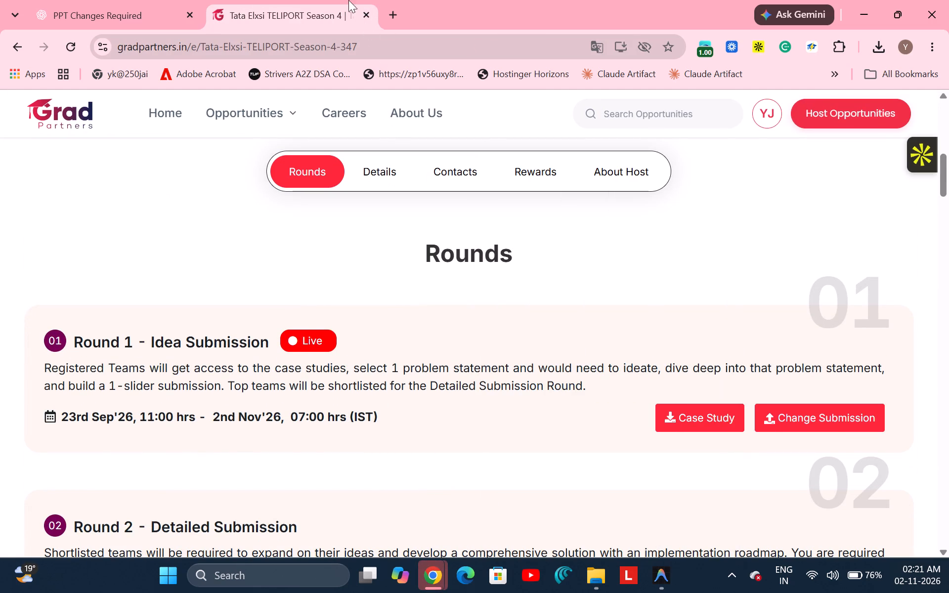
left_click(365, 18)
left_click(207, 11)
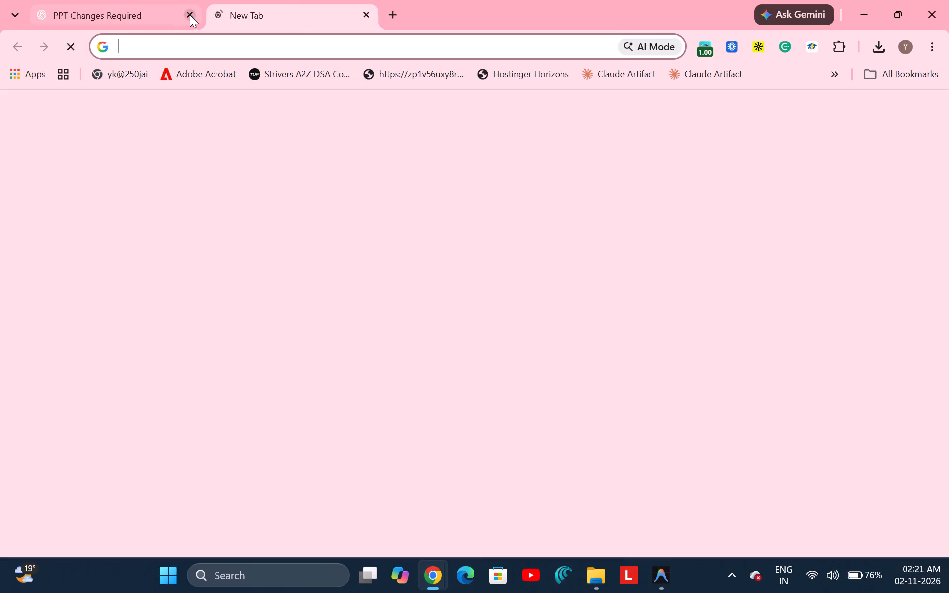
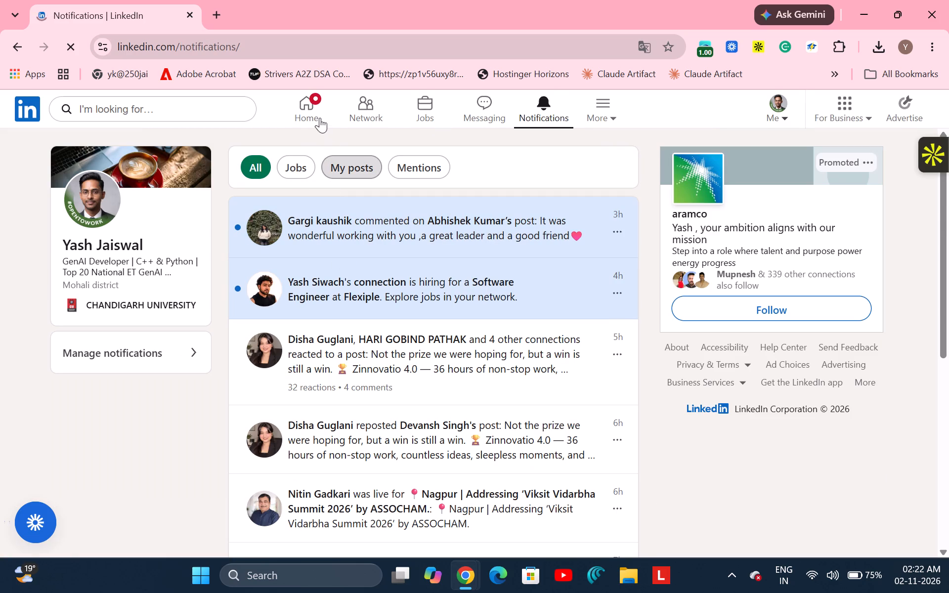
Open the LinkedIn home feed and read the CODE YUDH hackathon post with its expanded comments.
left_click(309, 99)
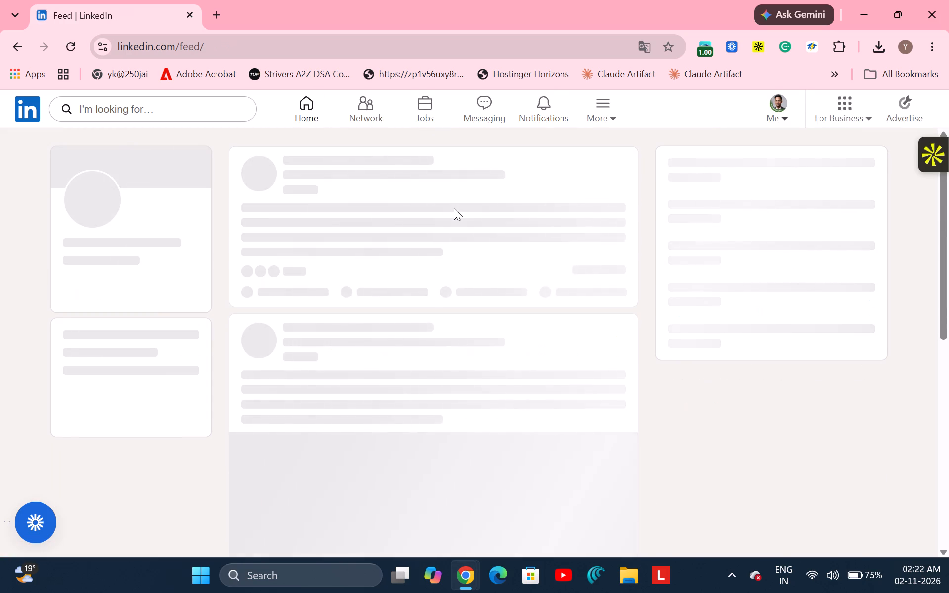
scroll(556, 249, "down", 2)
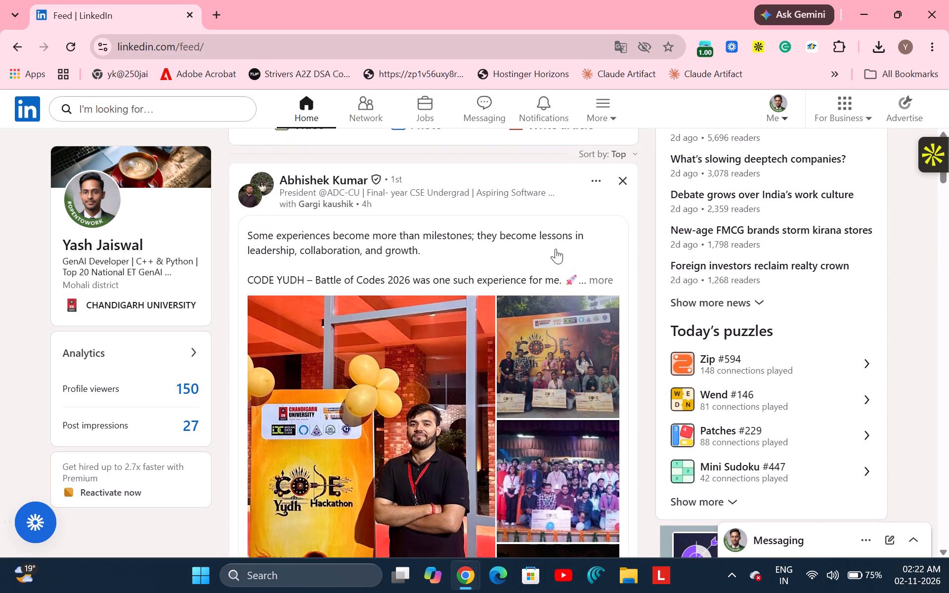
scroll(556, 249, "down", 1)
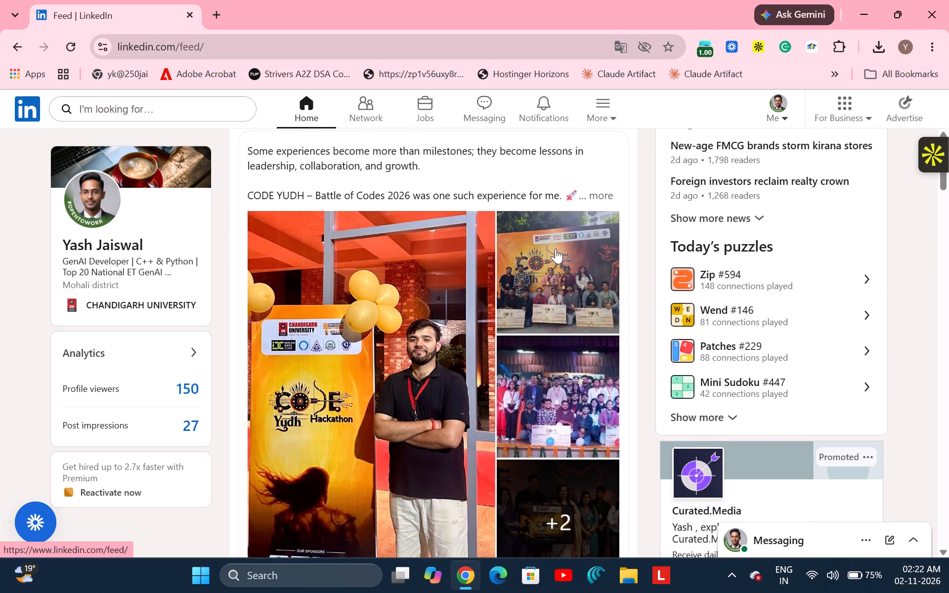
scroll(556, 249, "down", 2)
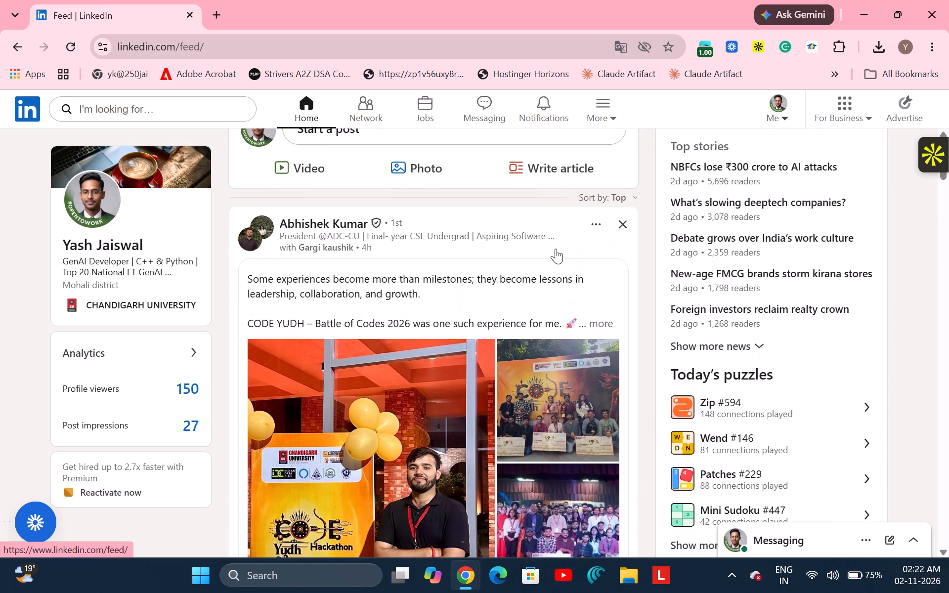
scroll(556, 249, "down", 3)
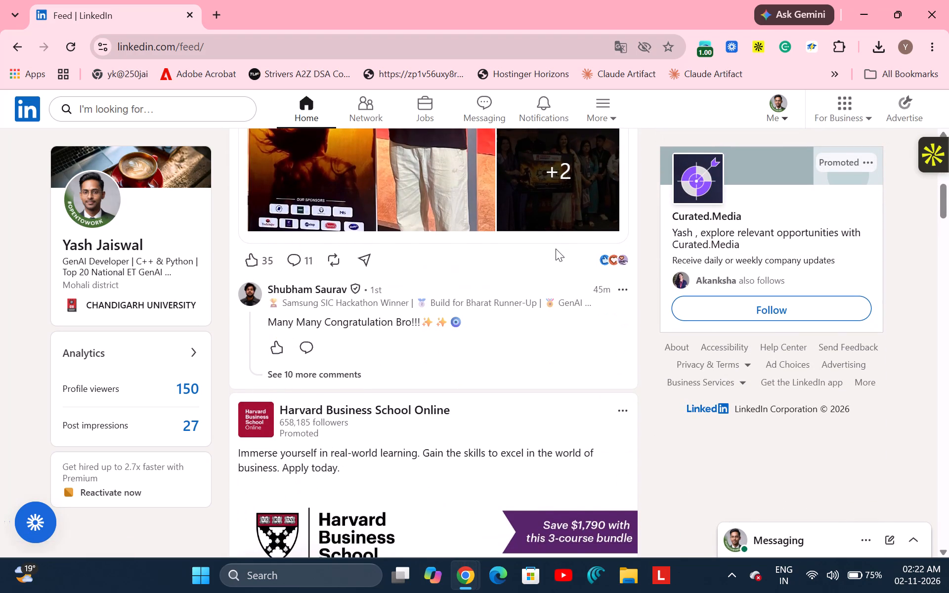
scroll(556, 249, "down", 1)
left_click(298, 307)
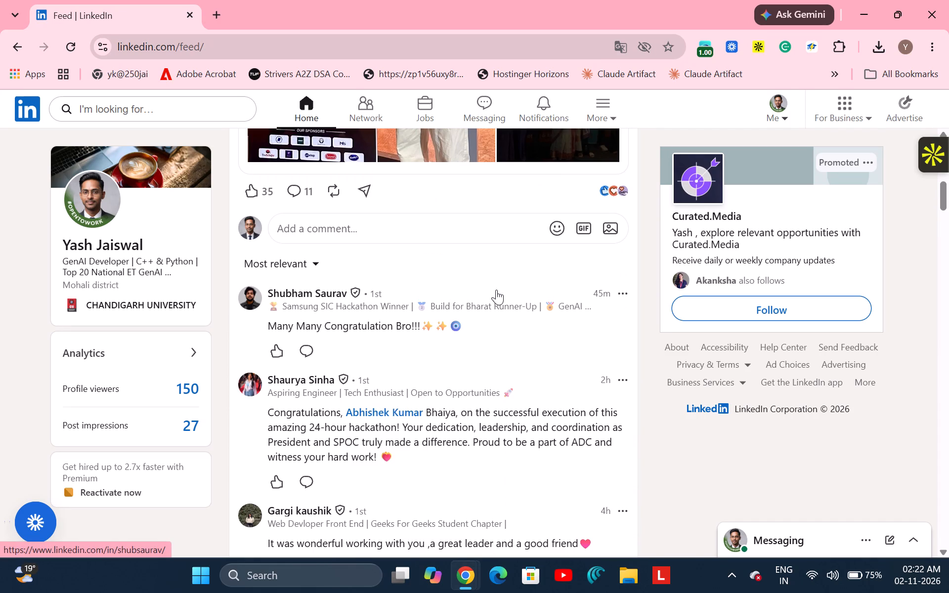
scroll(496, 290, "down", 3)
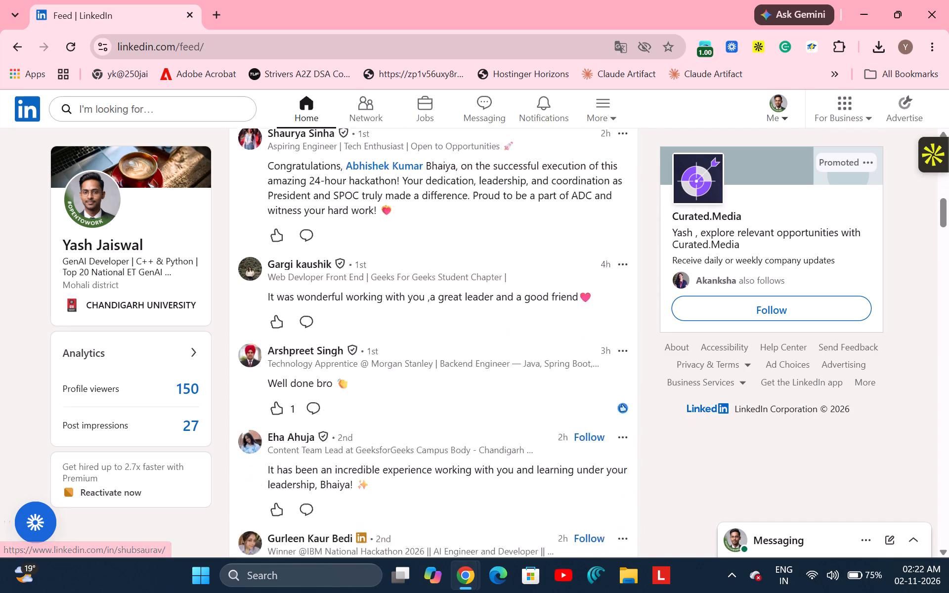
scroll(496, 290, "down", 3)
scroll(496, 290, "up", 2)
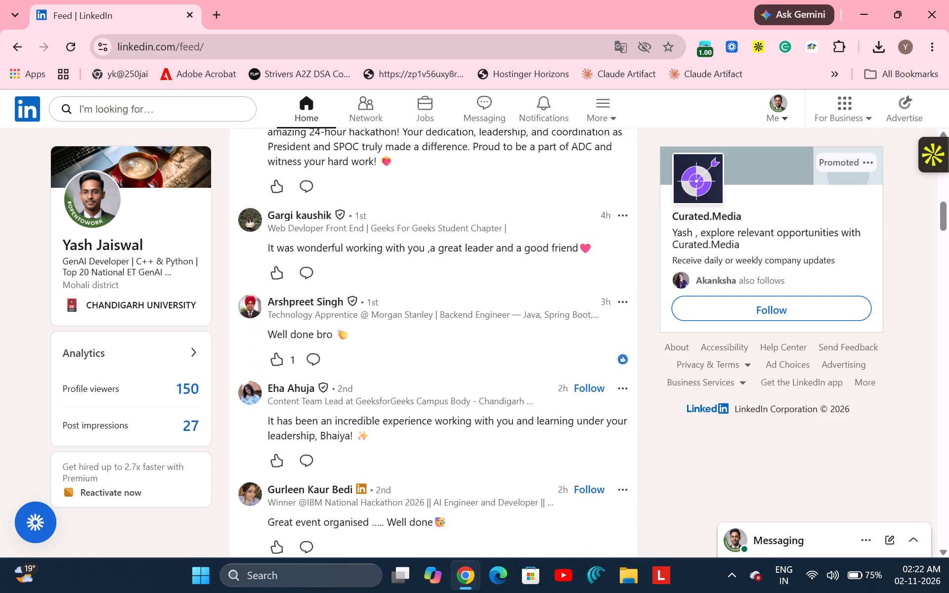
scroll(472, 415, "down", 1)
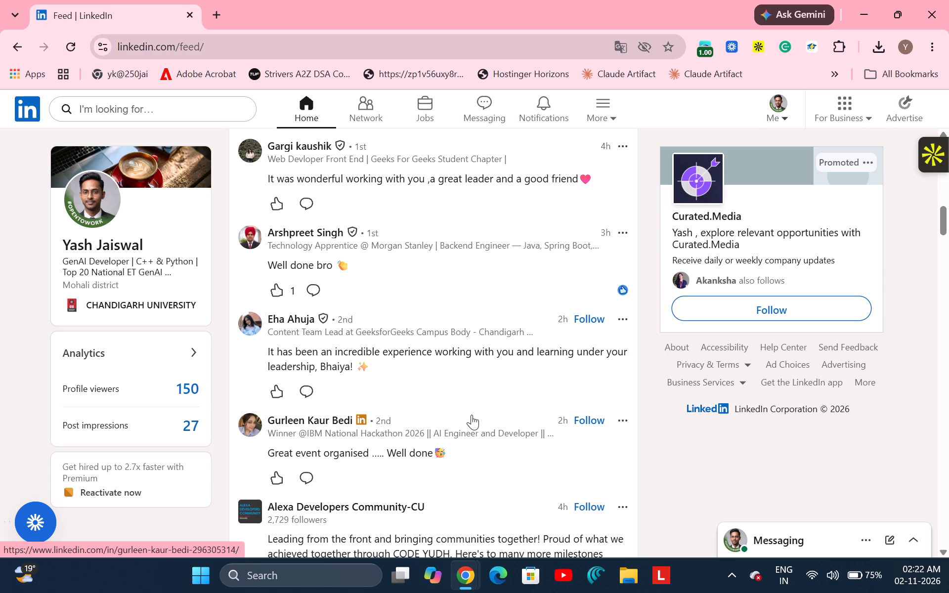
scroll(472, 415, "down", 2)
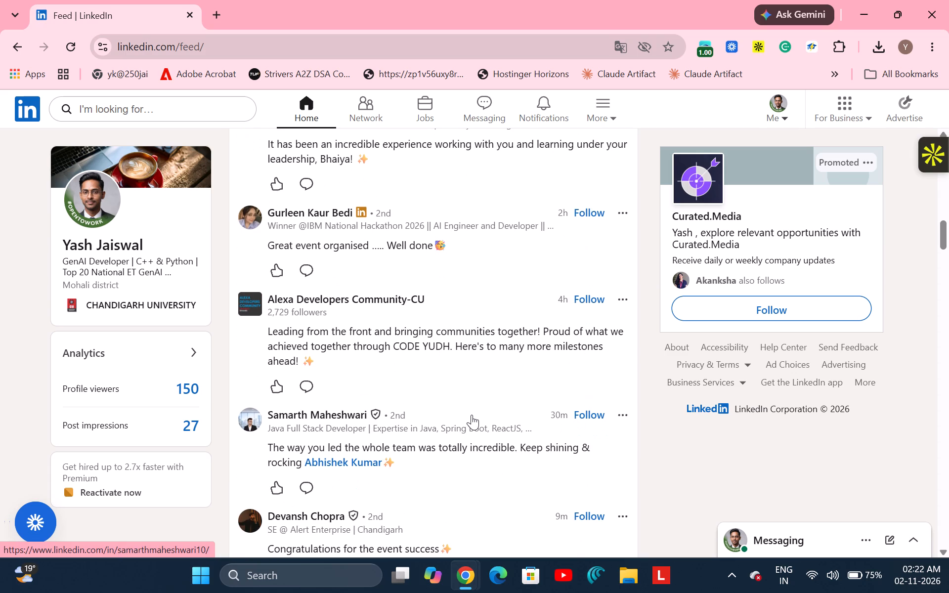
scroll(472, 415, "down", 1)
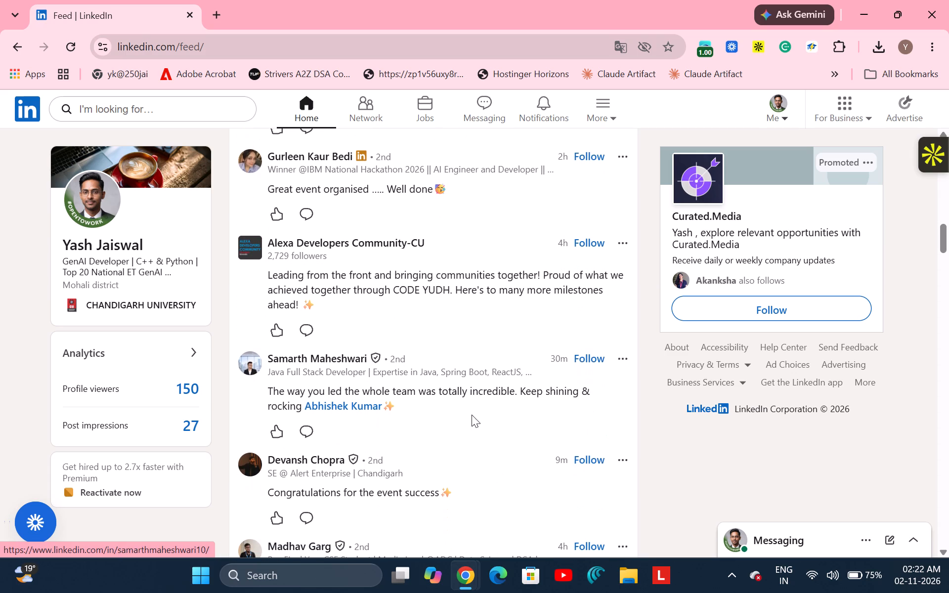
Browse further down the LinkedIn feed, examining the Zinnovatio 4.0 hackathon post and the Elevate Labs internship offer letter.
scroll(472, 415, "down", 4)
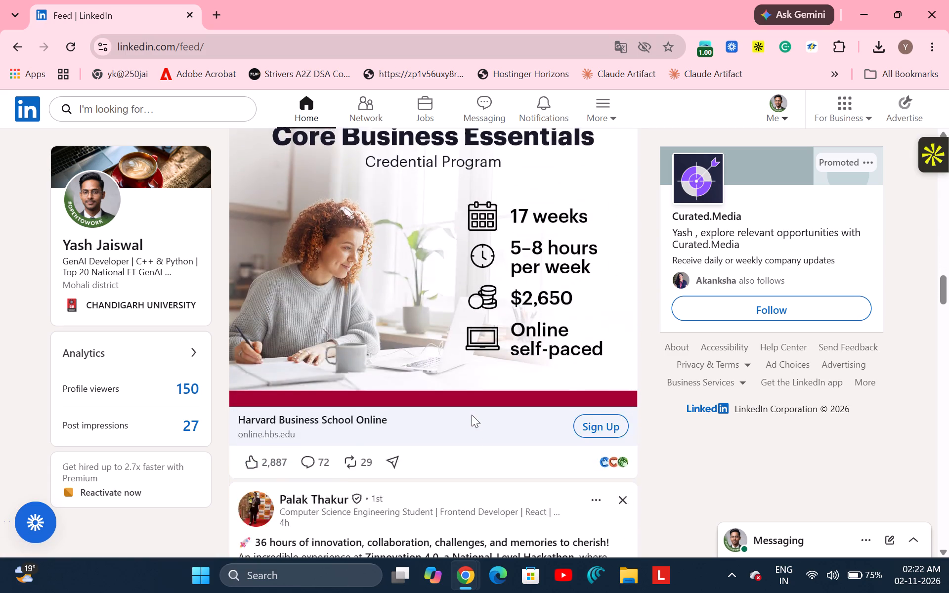
scroll(472, 415, "down", 7)
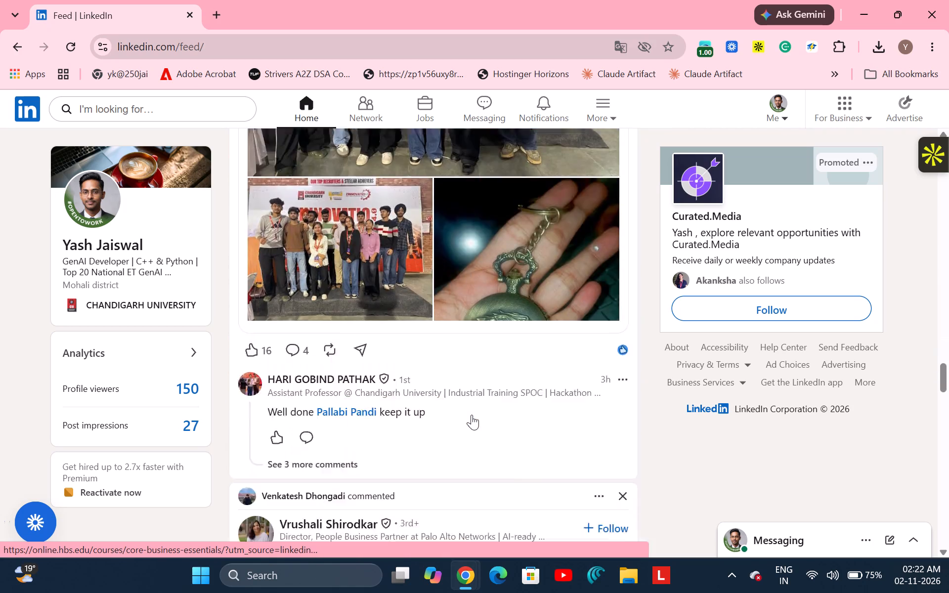
scroll(472, 415, "down", 2)
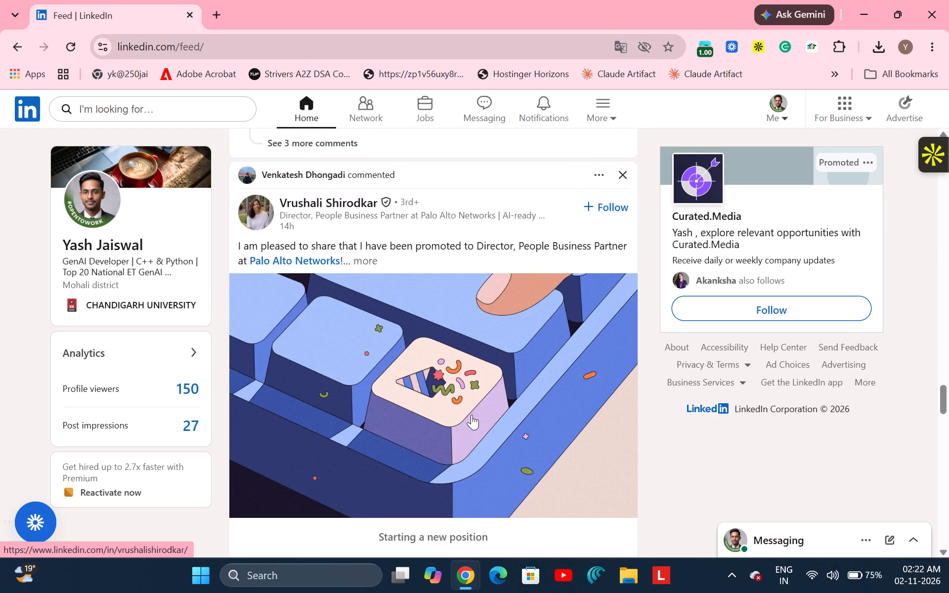
scroll(472, 415, "down", 1)
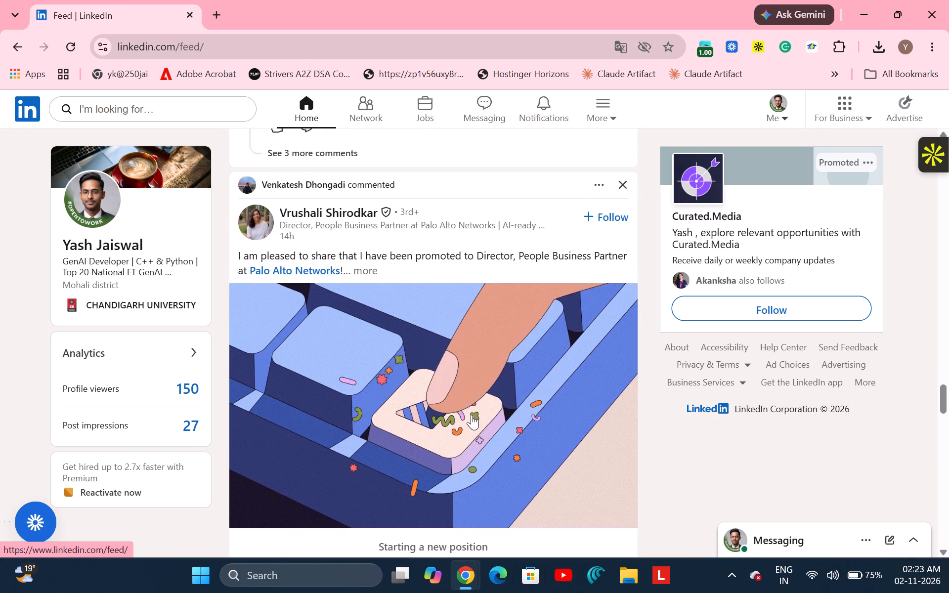
scroll(472, 415, "down", 7)
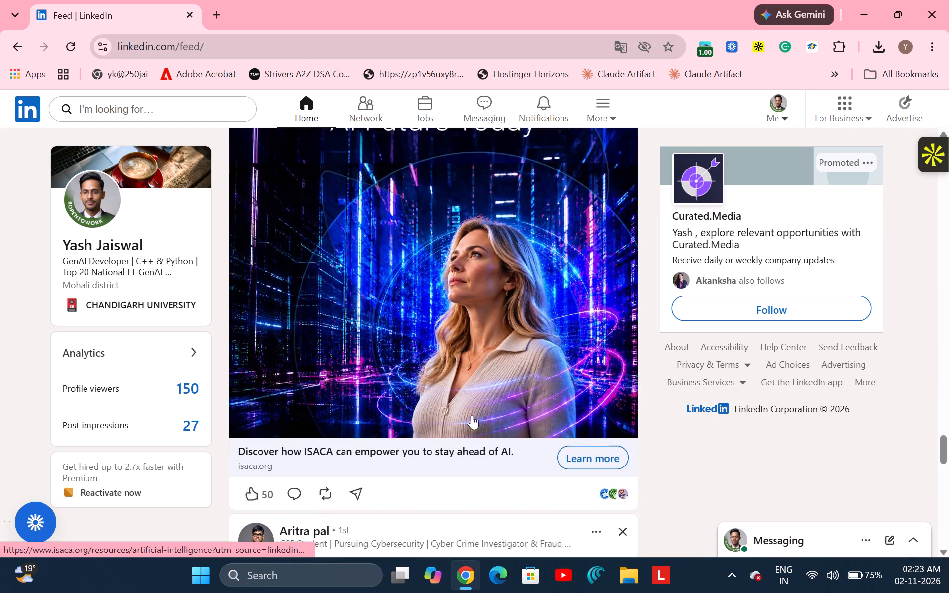
scroll(472, 415, "down", 1)
scroll(472, 415, "up", 4)
scroll(472, 415, "down", 3)
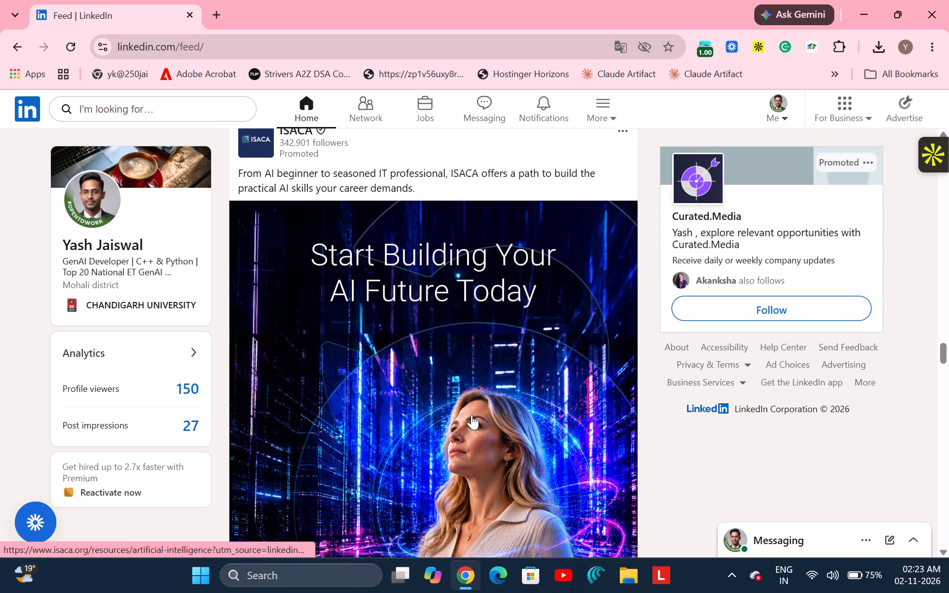
scroll(472, 415, "down", 2)
scroll(472, 415, "up", 1)
scroll(472, 415, "down", 1)
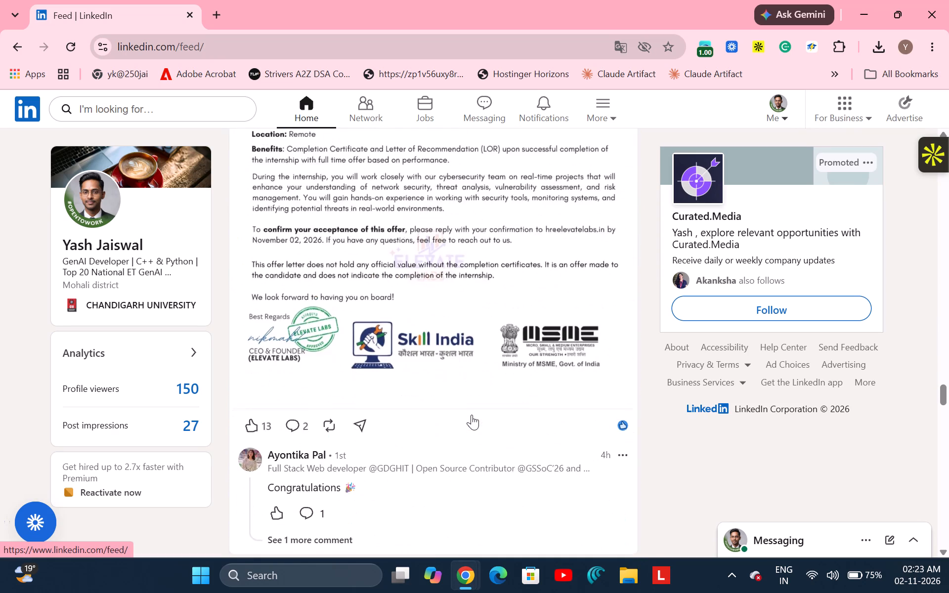
scroll(472, 415, "up", 2)
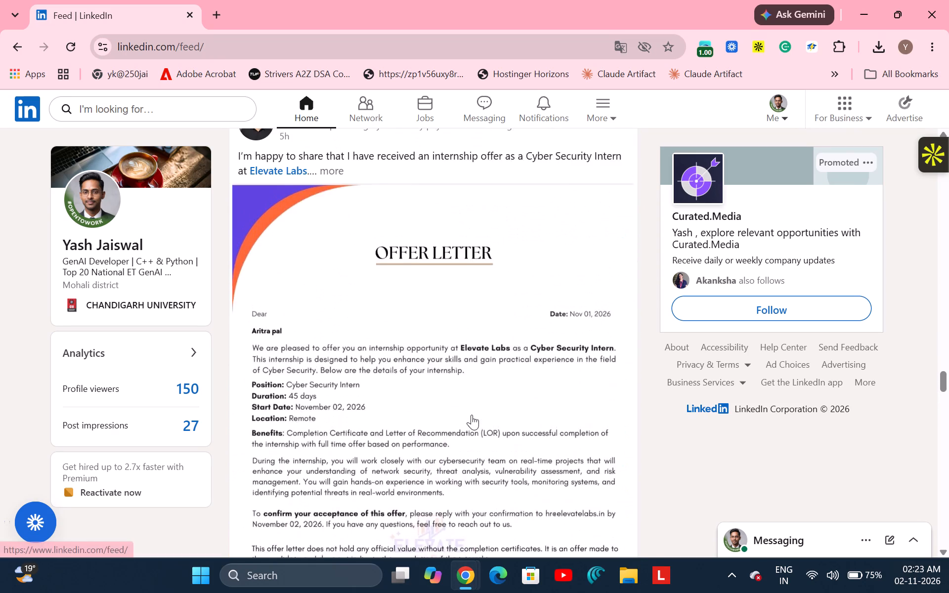
scroll(472, 415, "up", 2)
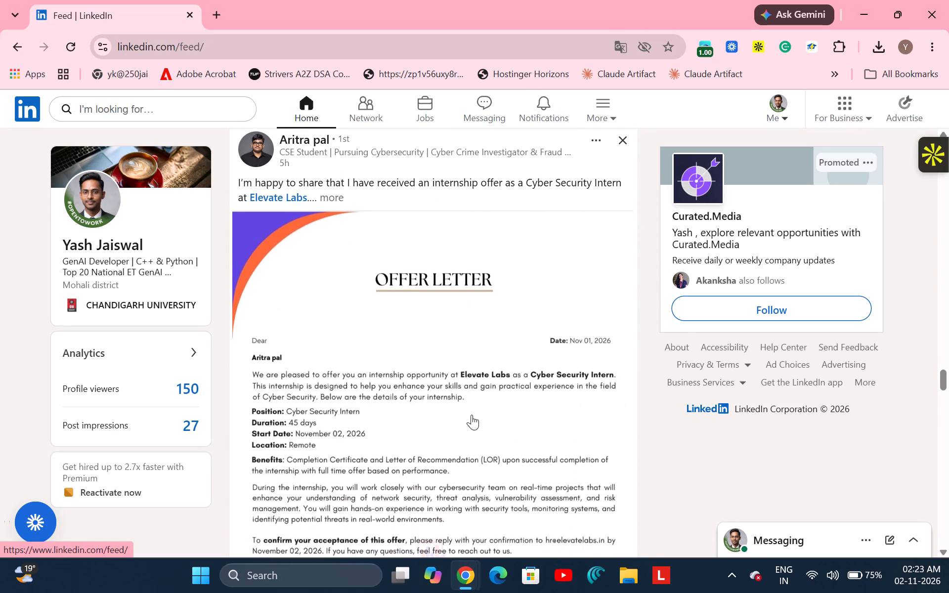
scroll(472, 415, "down", 3)
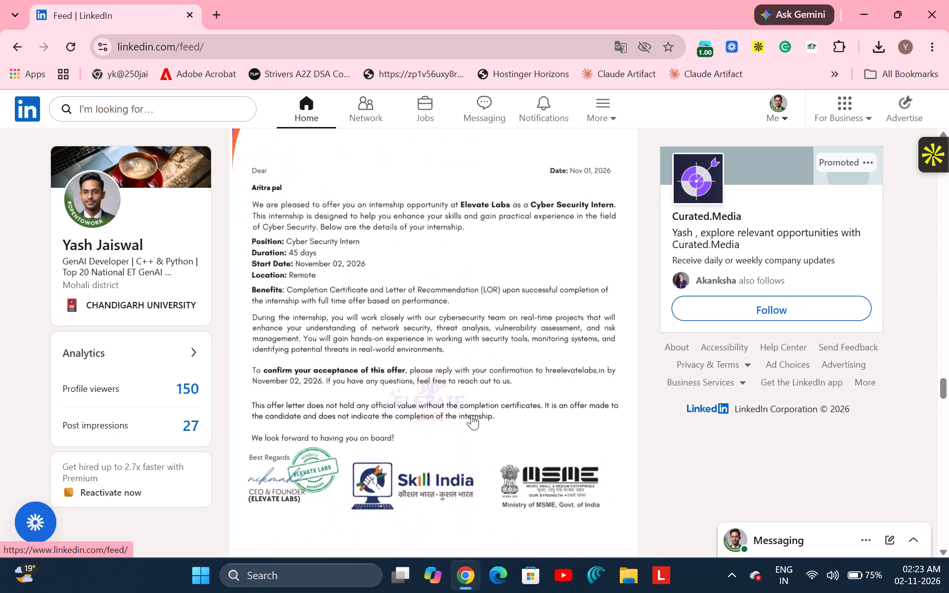
scroll(472, 415, "down", 6)
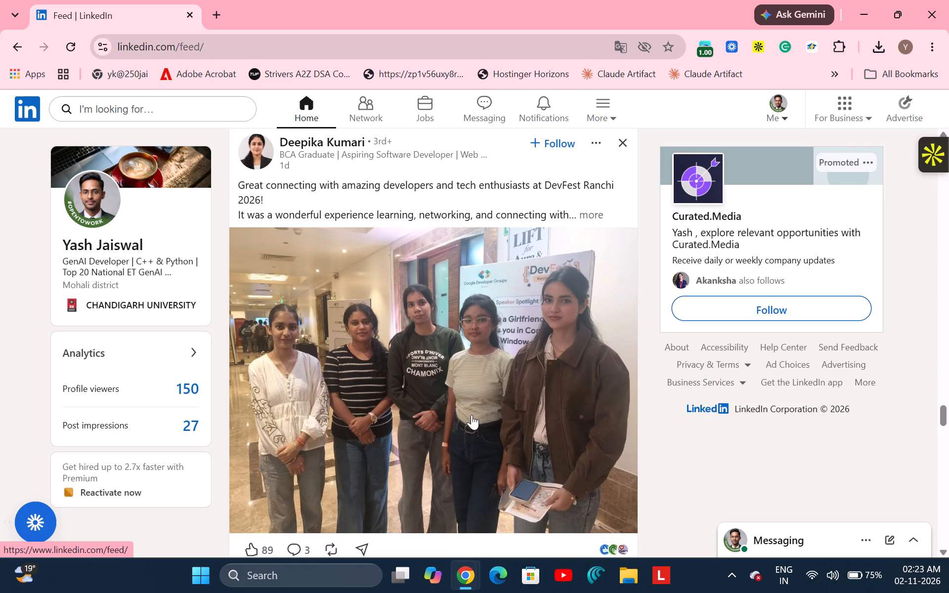
Browse further down the LinkedIn feed, skimming the DevFest Ranchi, chess tournament, Michigan State University and Zinnovatio posts.
scroll(472, 415, "down", 5)
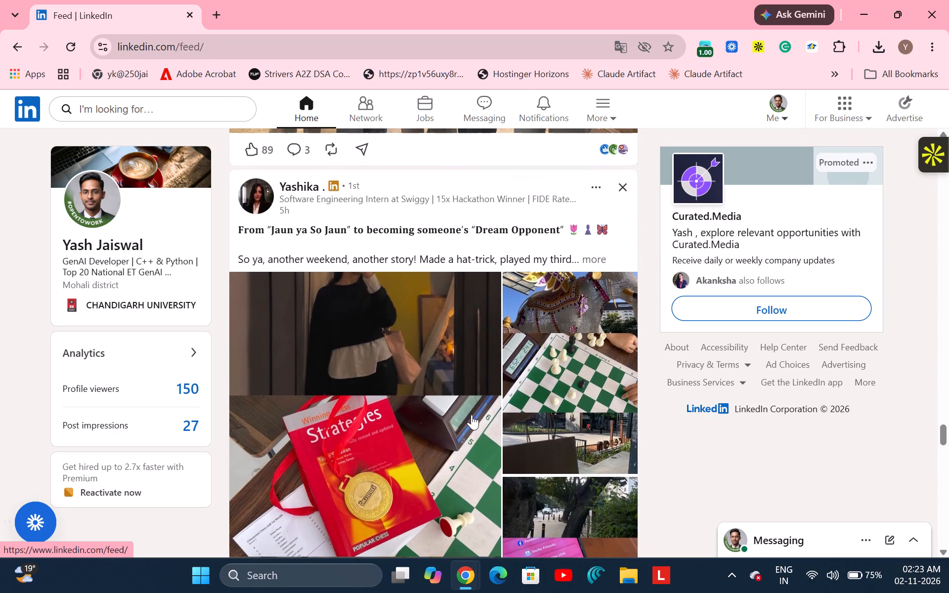
scroll(472, 415, "down", 7)
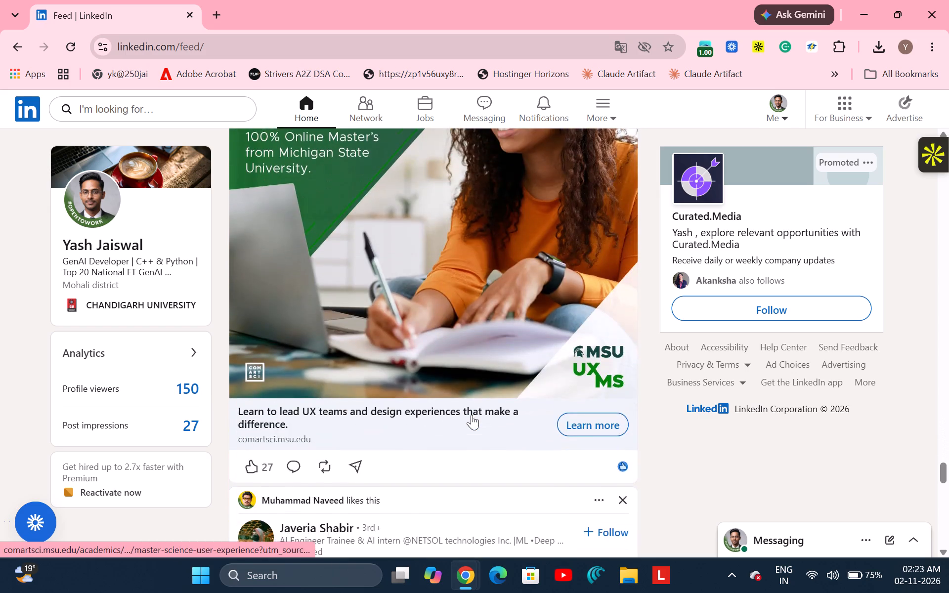
scroll(472, 415, "down", 10)
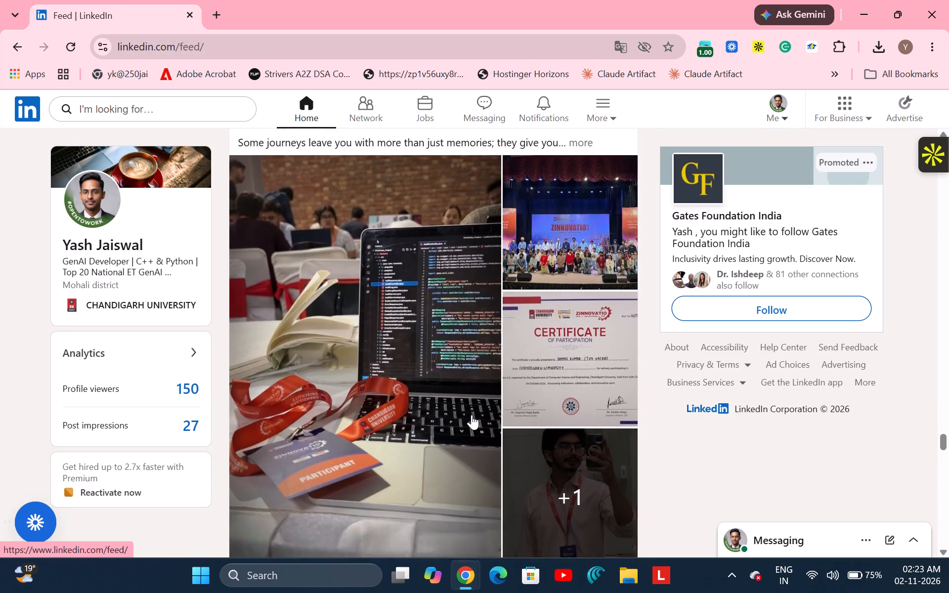
scroll(472, 415, "down", 2)
Close the LinkedIn window and the remaining working tabs, including TELIPORT, ChatGPT, the diagrams, the download page, the local app and Adobe Express.
left_click(948, 0)
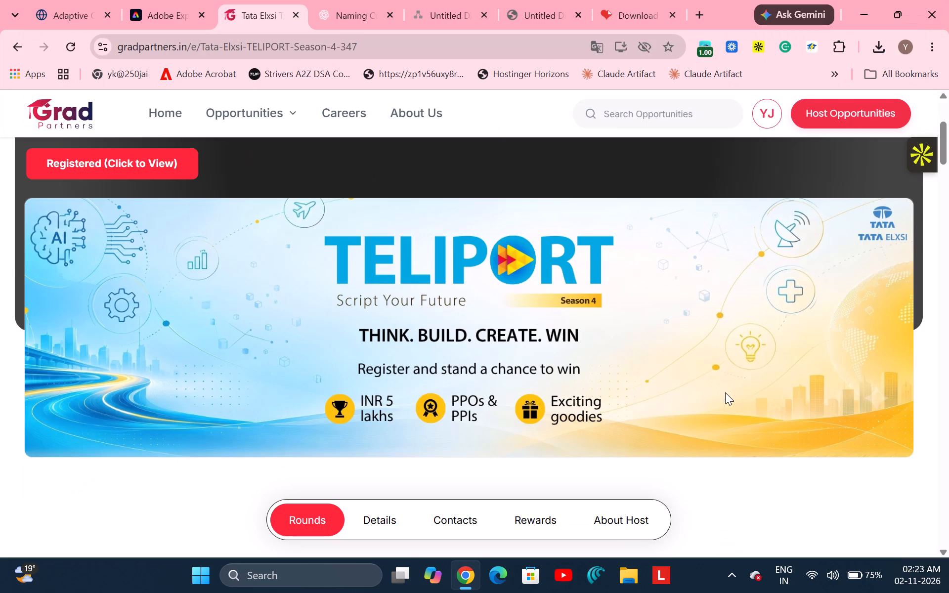
left_click(297, 20)
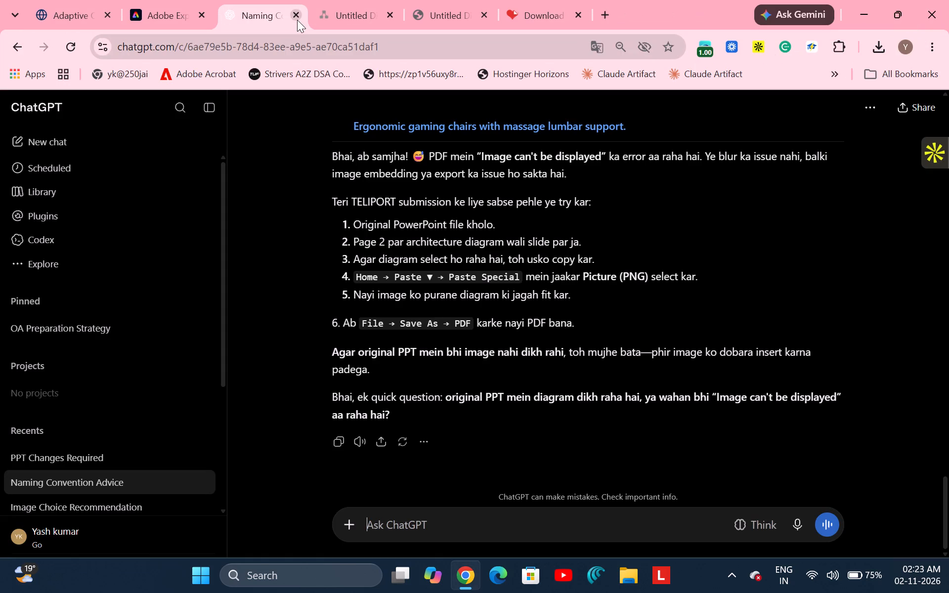
left_click(297, 20)
left_click(297, 20)
left_click(297, 20)
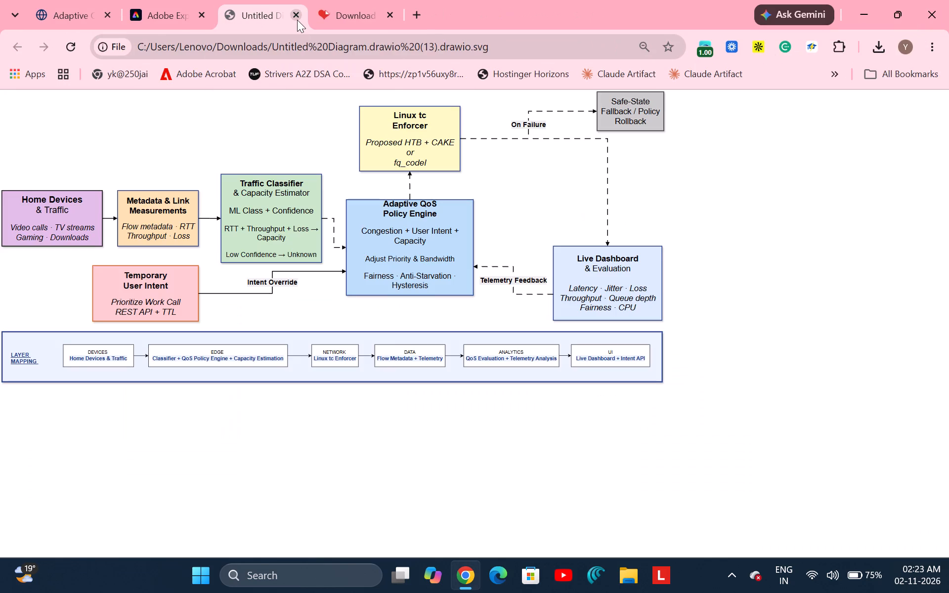
left_click(297, 20)
left_click(297, 20)
left_click(297, 20)
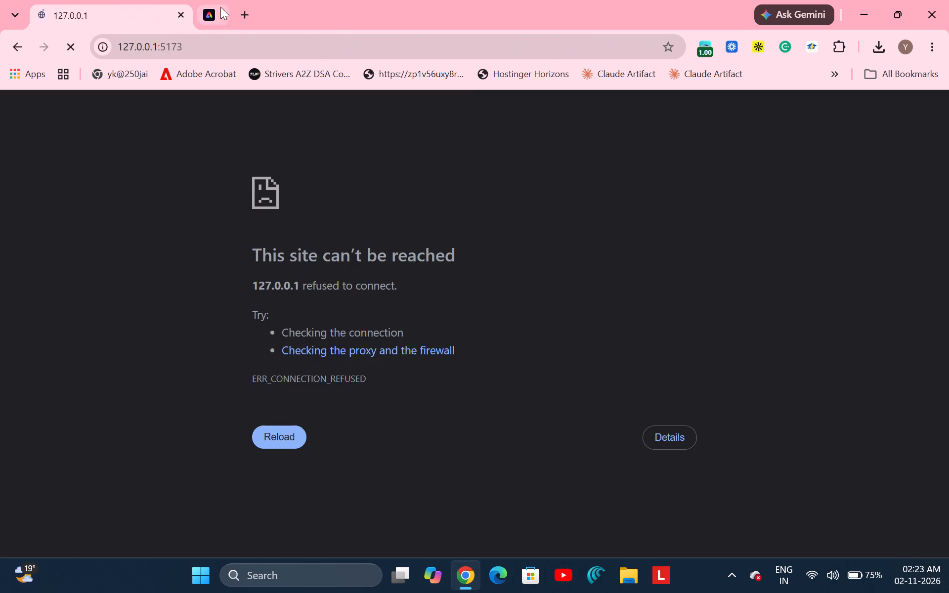
left_click(221, 11)
left_click(193, 17)
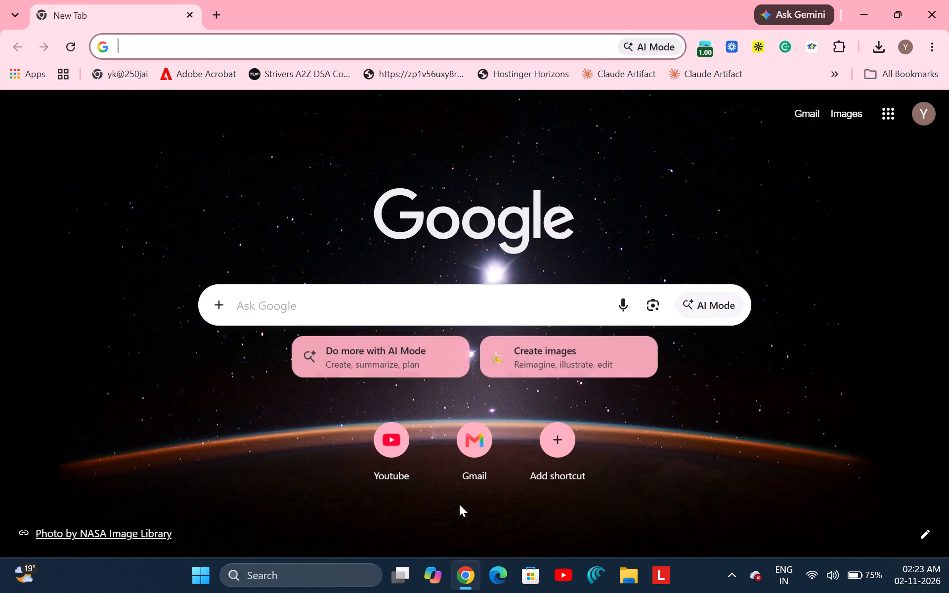
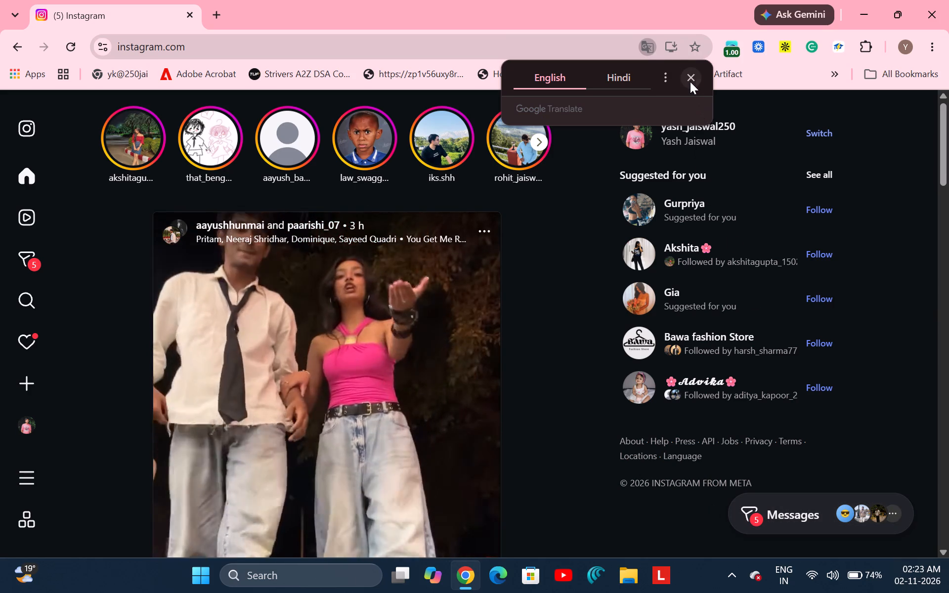
Dismiss the translation prompt and browse the Instagram home feed, viewing the photos in the spider-web makeup carousel post.
left_click(690, 82)
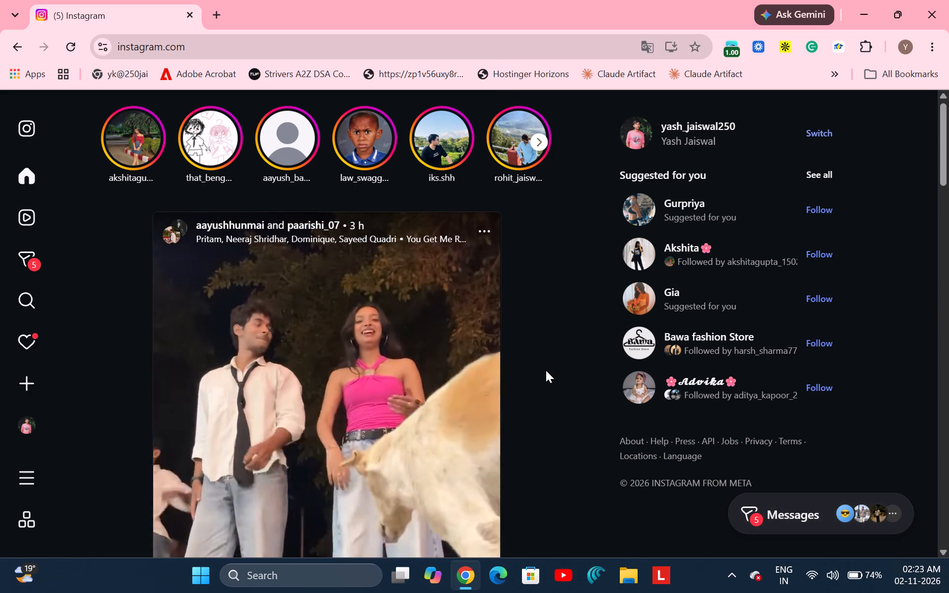
scroll(546, 370, "down", 7)
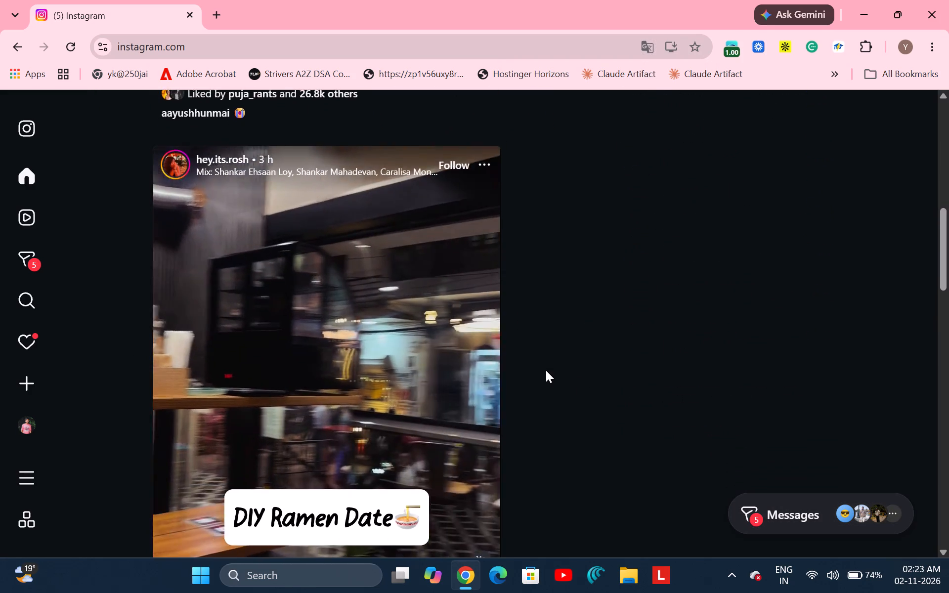
scroll(546, 370, "down", 10)
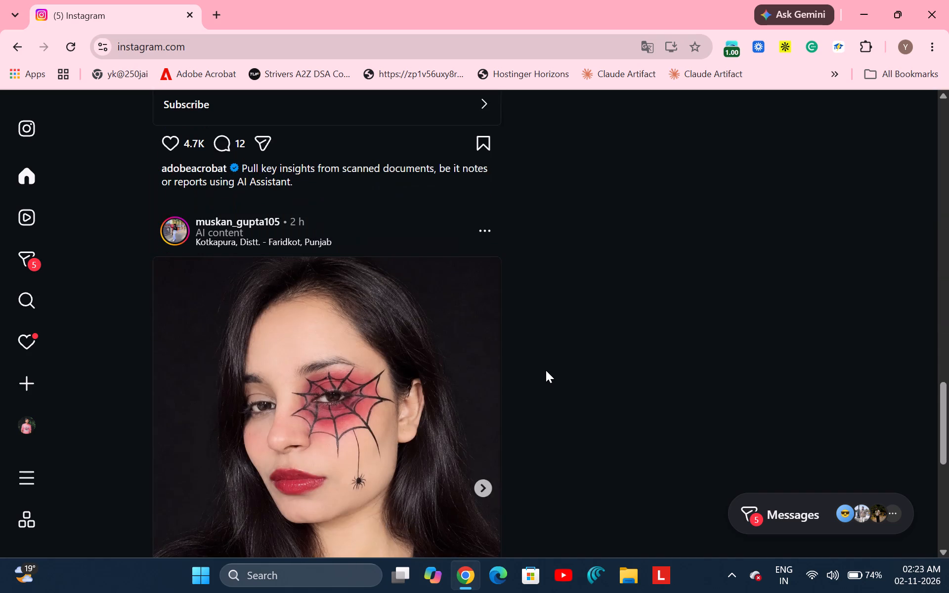
scroll(546, 370, "down", 3)
scroll(546, 370, "up", 1)
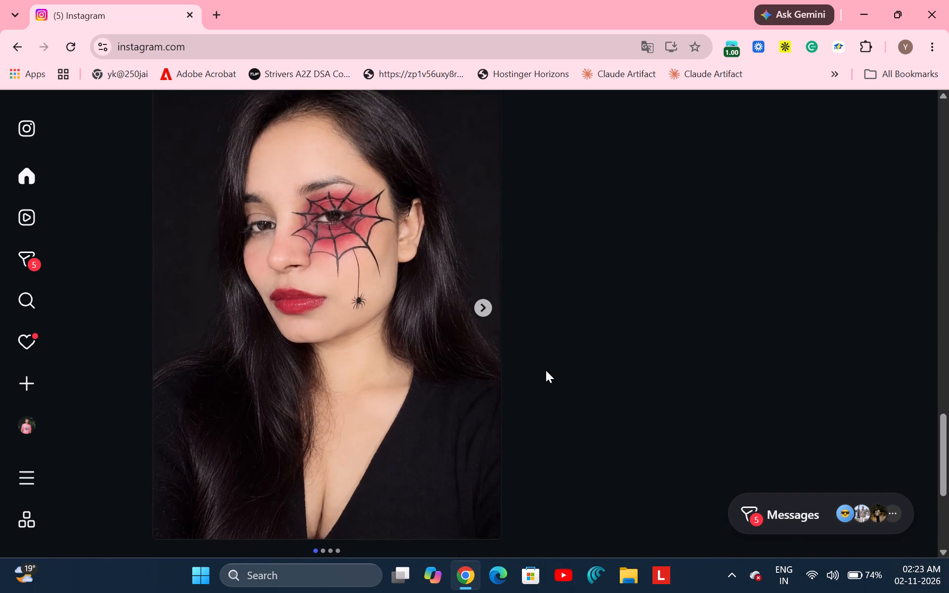
left_click(479, 305)
left_click(479, 305)
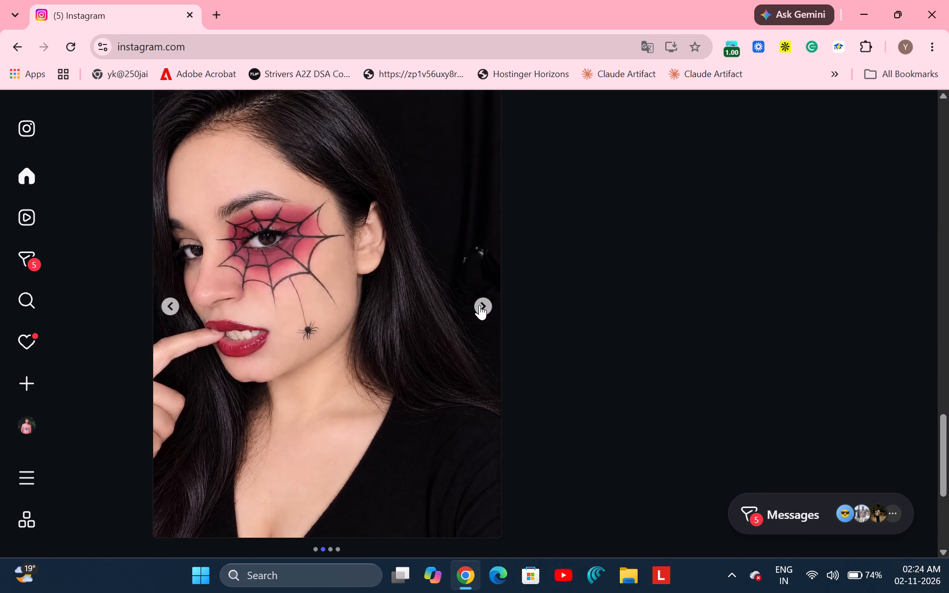
left_click(479, 305)
scroll(632, 336, "down", 3)
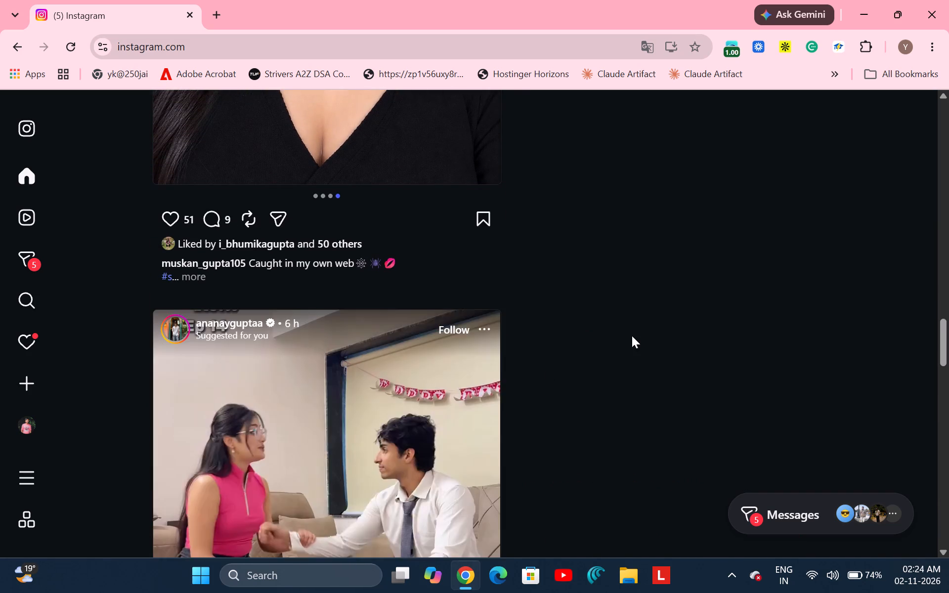
scroll(632, 336, "down", 4)
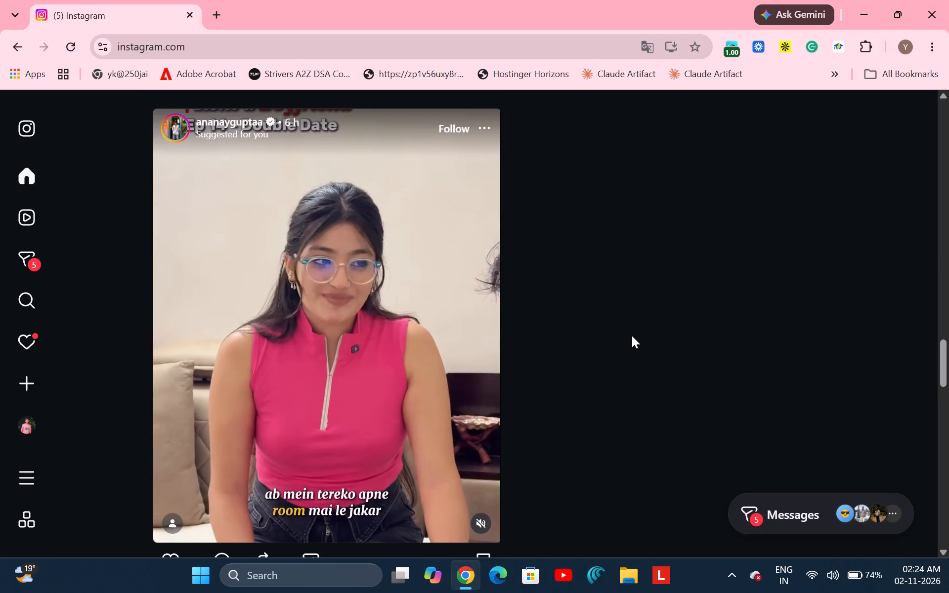
scroll(632, 336, "down", 9)
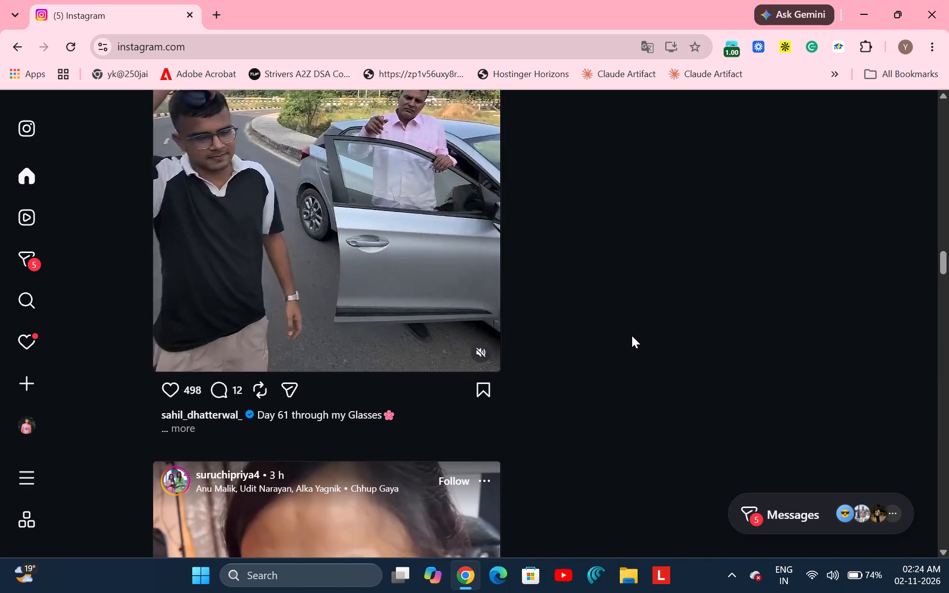
scroll(632, 336, "up", 14)
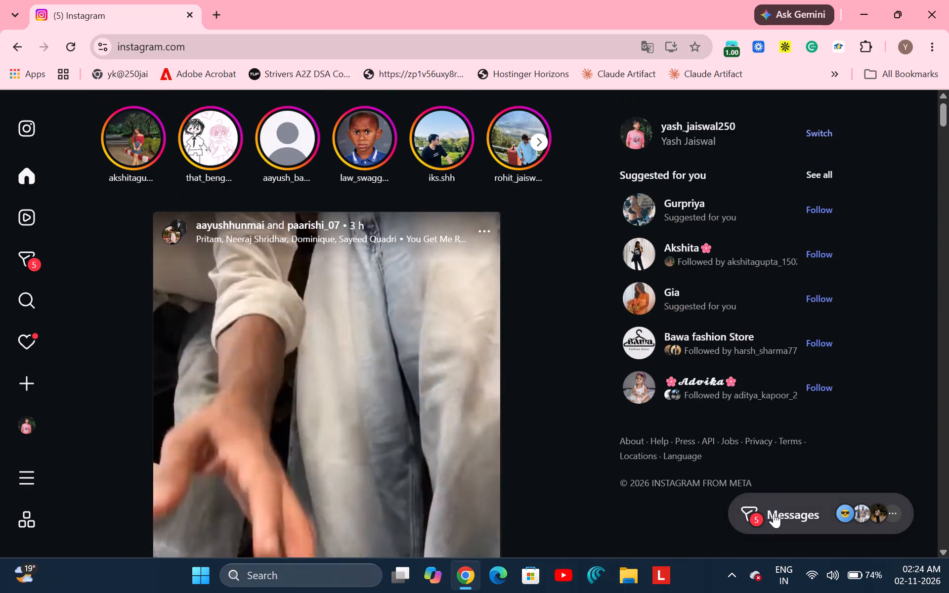
Check the Instagram messages list and close it.
left_click(774, 513)
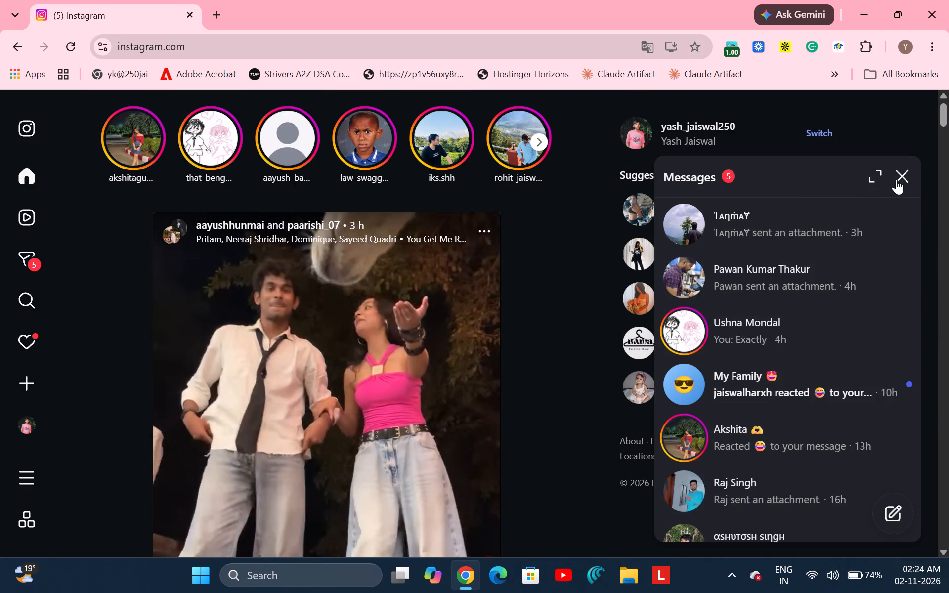
left_click(896, 179)
View the Instagram stories from the first account in the row through to the Adobe Acrobat ad, and close the story viewer.
left_click(148, 140)
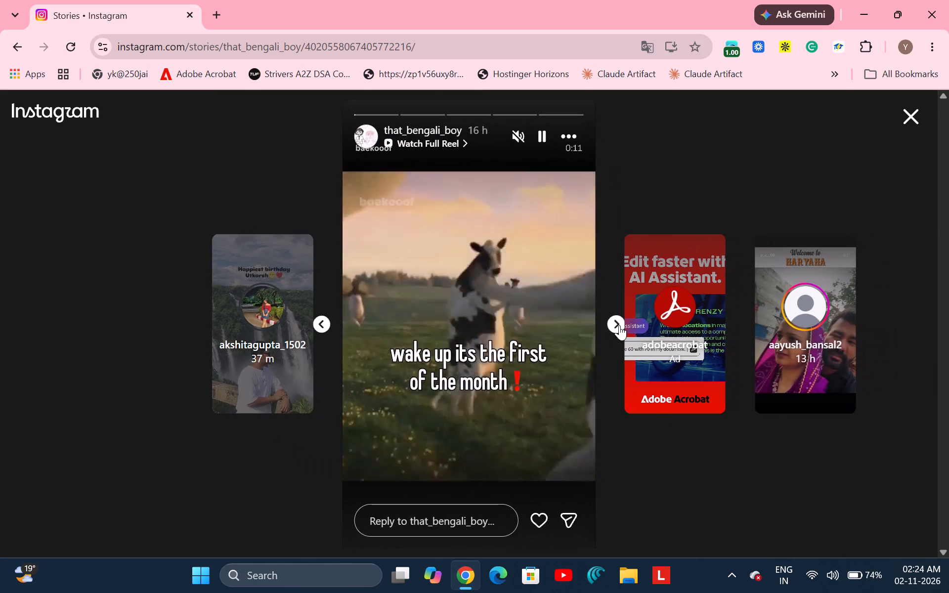
left_click(619, 325)
left_click(619, 325)
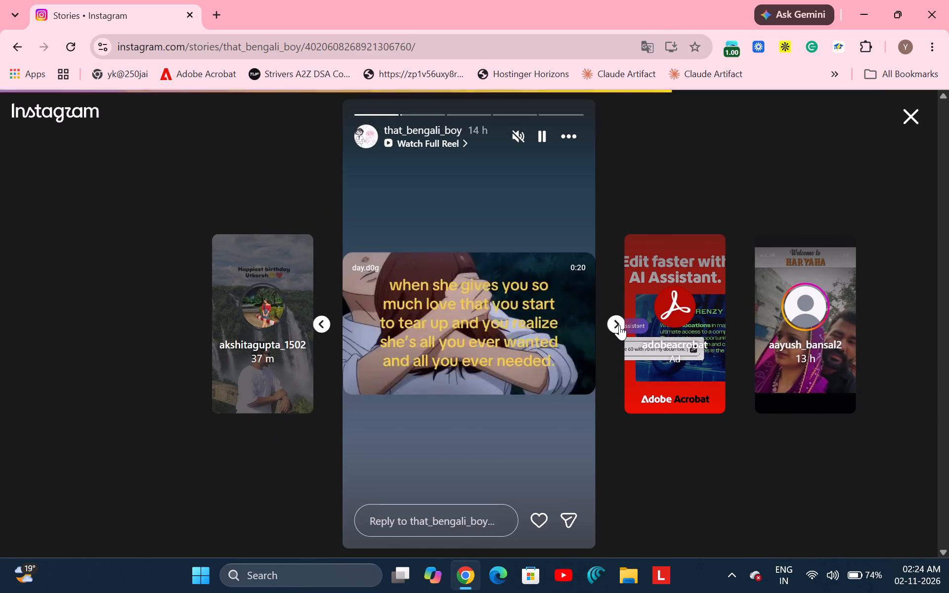
left_click(619, 325)
left_click(619, 325)
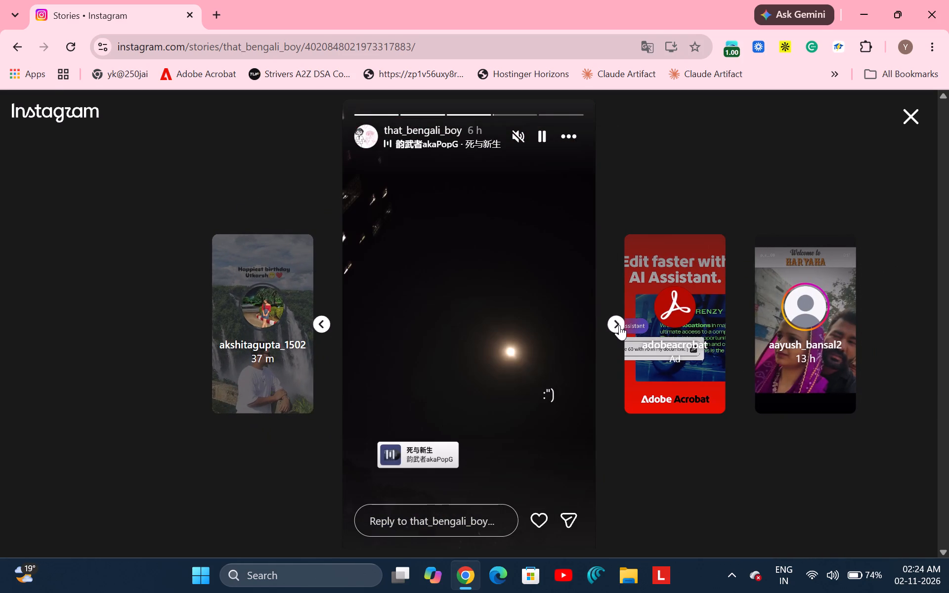
left_click(619, 325)
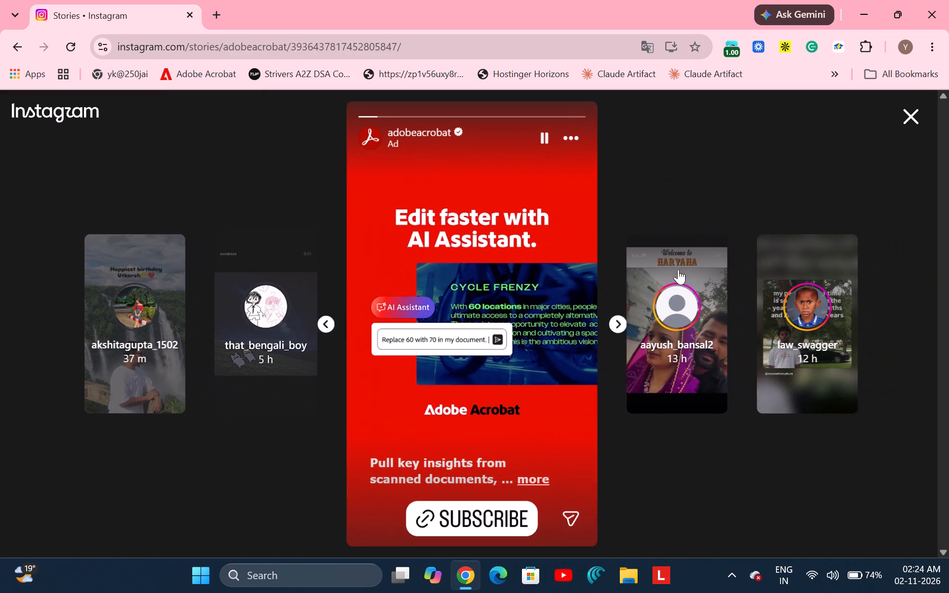
left_click(907, 122)
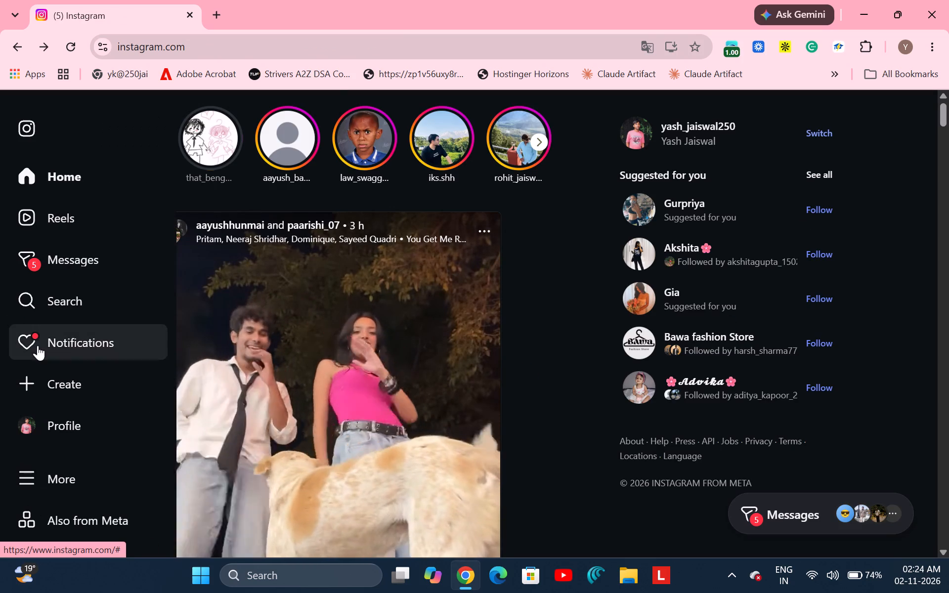
Check the Instagram notifications, including follow requests and this week's activity, and close them.
left_click(38, 345)
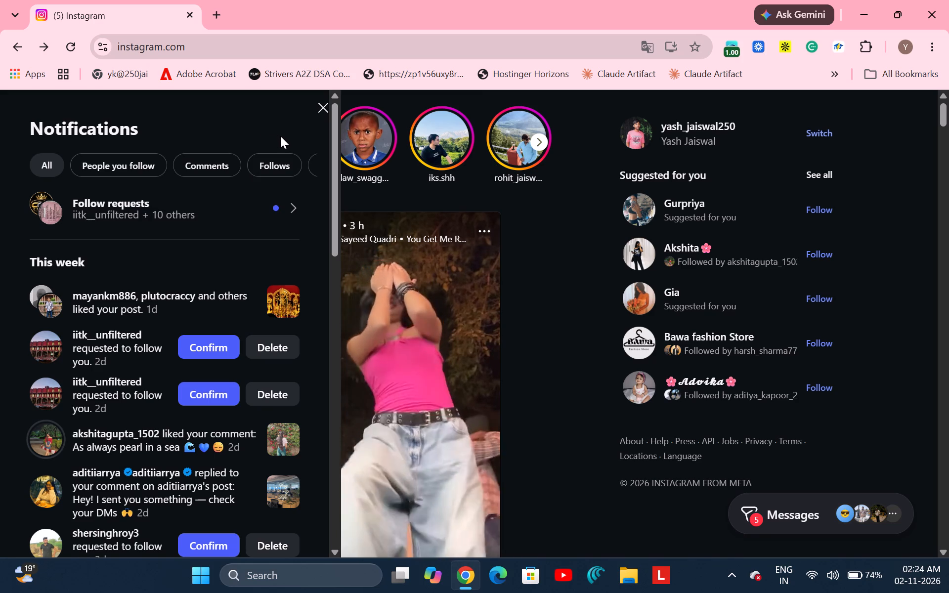
left_click(320, 111)
Close the browser window with the Instagram page.
left_click(948, 0)
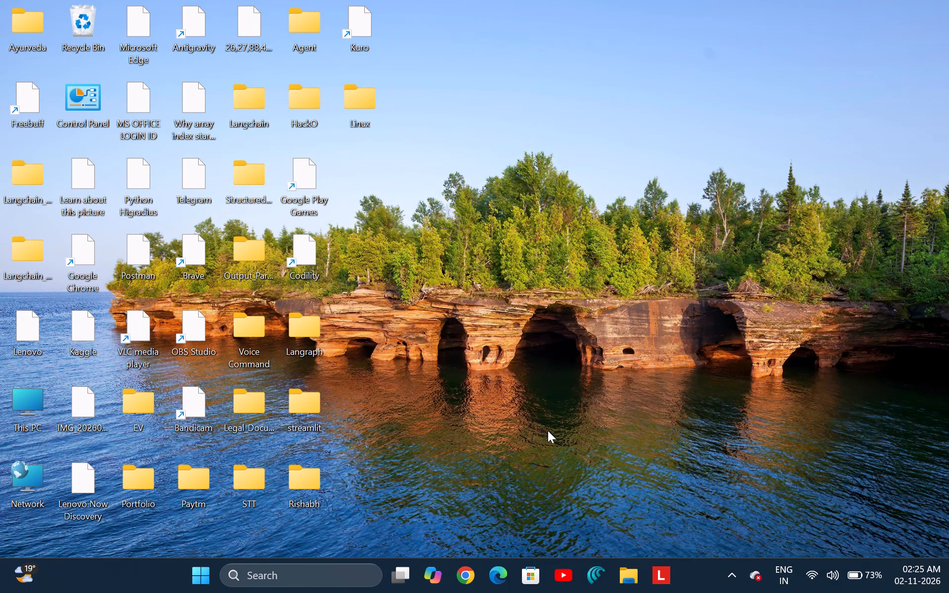
Shut down the computer.
left_click(568, 522)
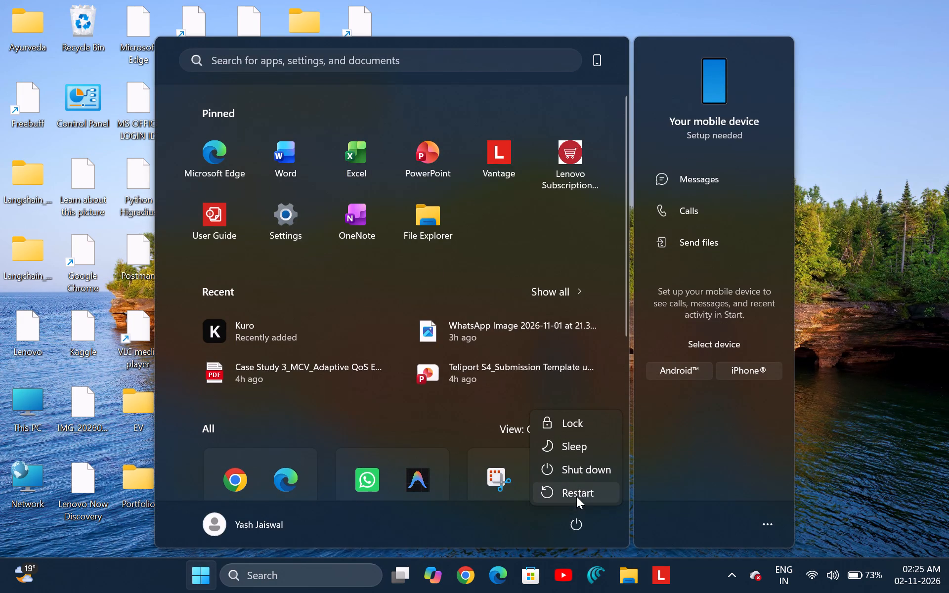
left_click(584, 472)
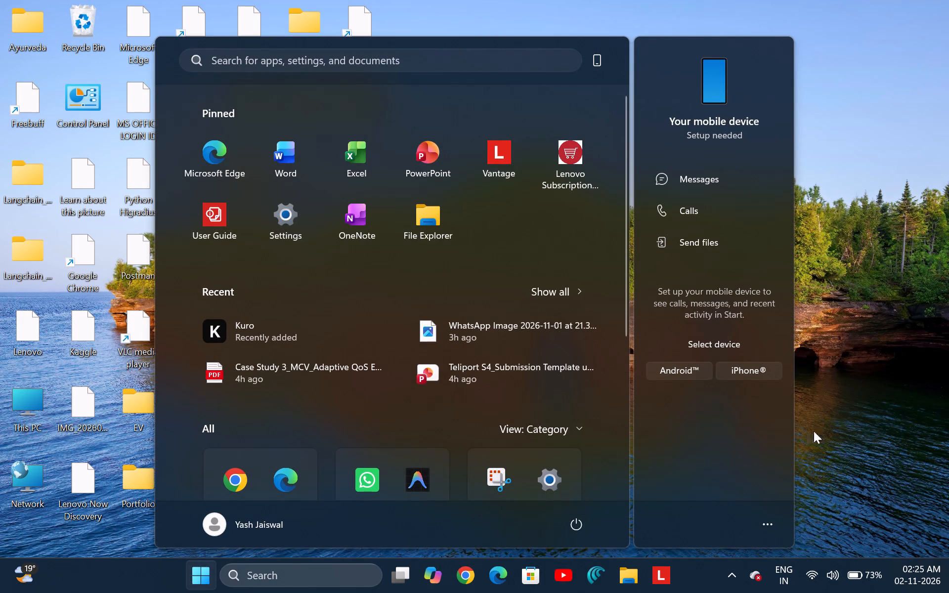